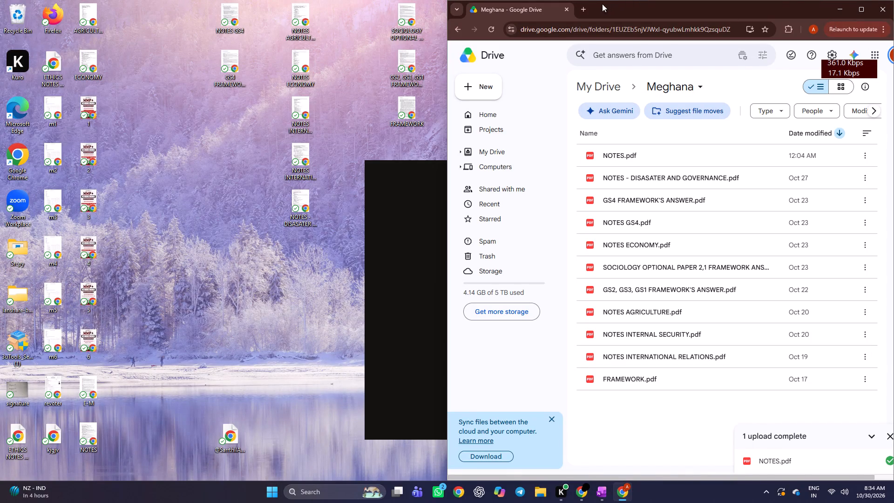
Search the web in a new tab for 2013-2026 mains pyqs and open Education Province's topic-wise UPSC Mains questions page at the General Studies 1 table.
left_click(585, 8)
left_click(551, 179)
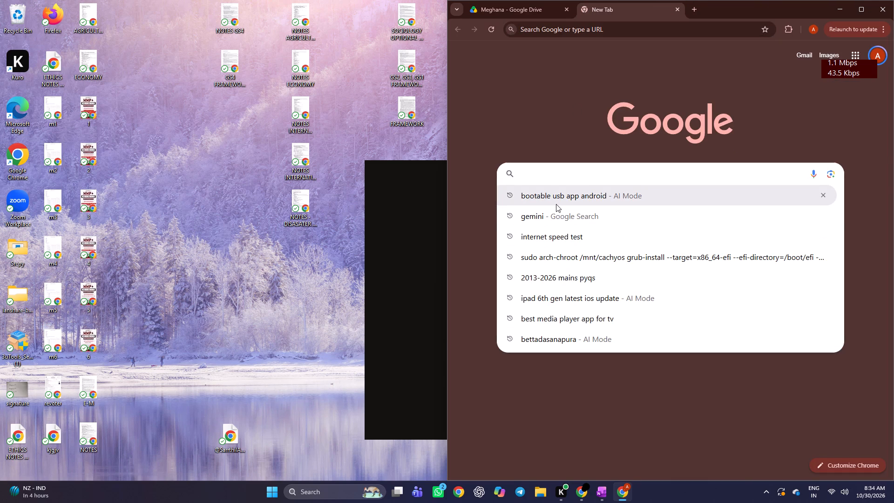
left_click(579, 276)
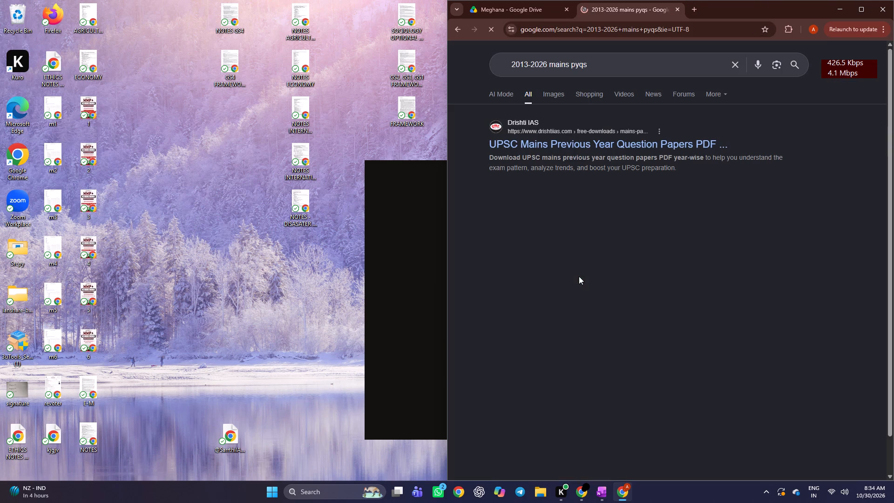
scroll(576, 352, "down", 2)
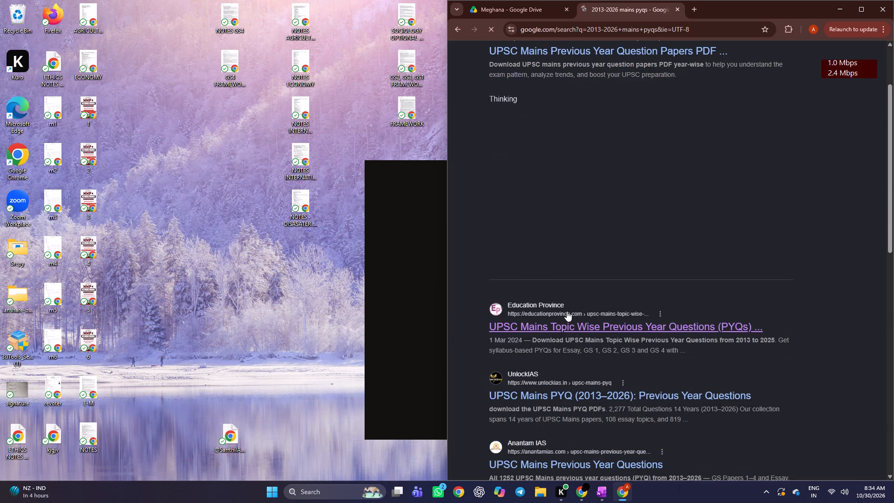
left_click(567, 311)
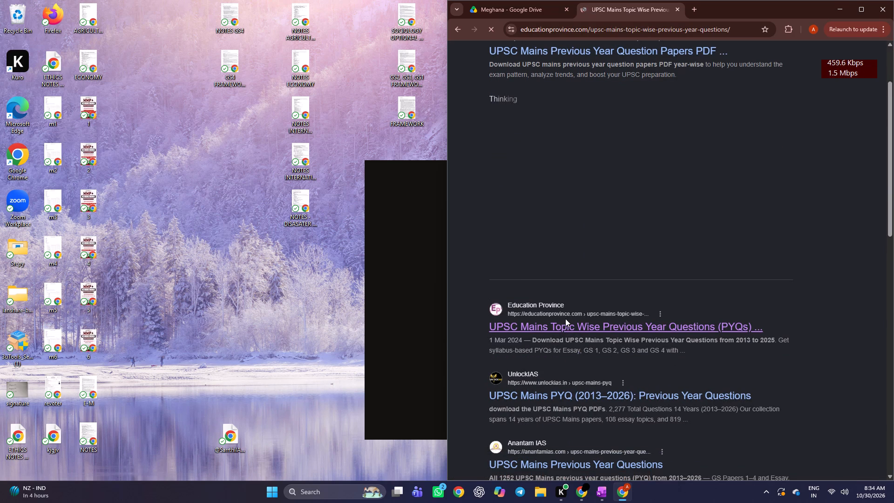
scroll(565, 331, "down", 9)
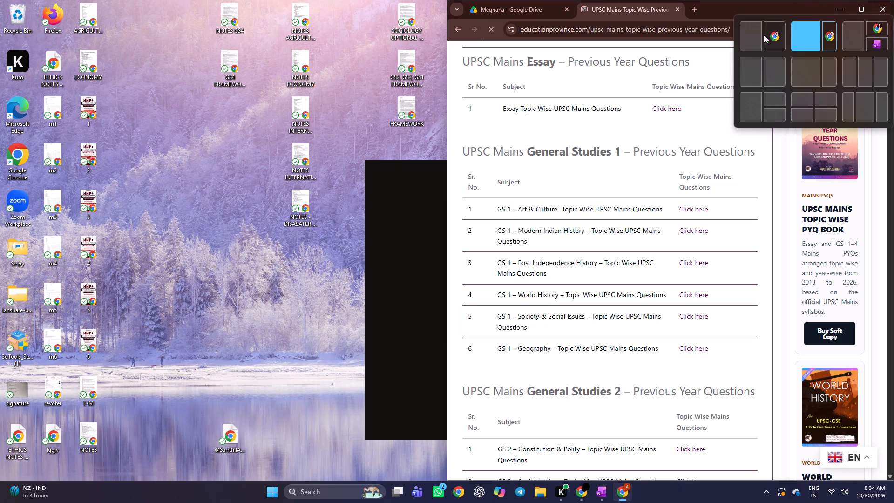
Arrange the browser and OneNote side by side, with the question page on one half and the notes on the other.
left_click(751, 39)
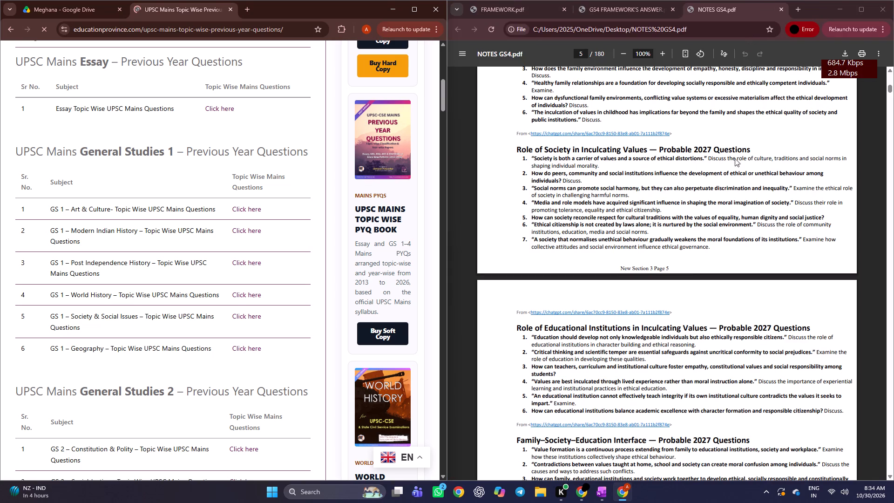
left_click(602, 494)
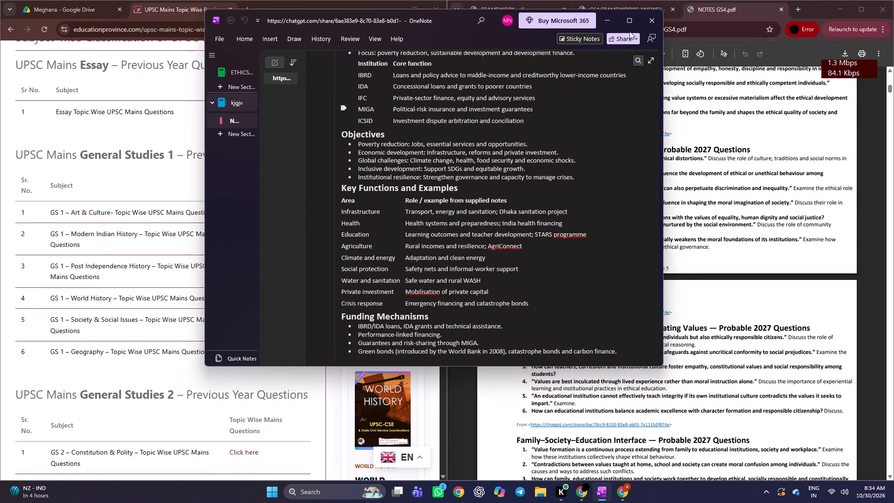
left_click(588, 96)
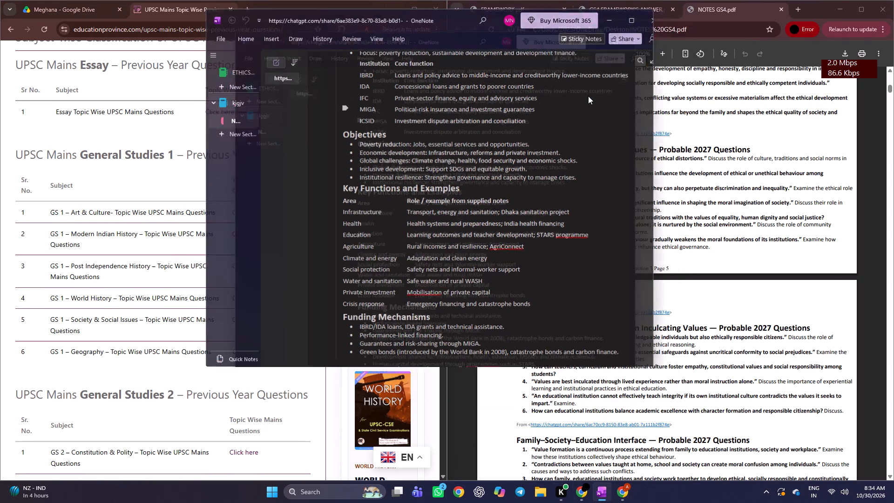
Create a new section in the kjgjv notebook and place the cursor in its untitled page.
left_click(483, 123)
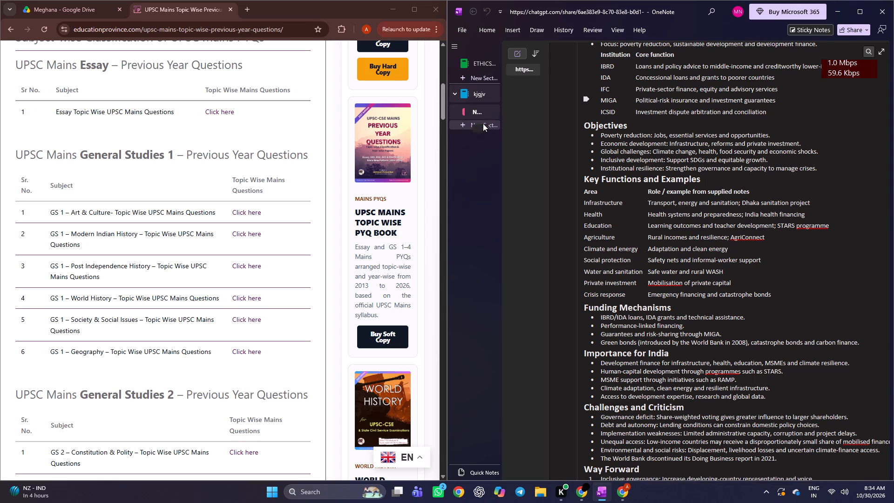
left_click(584, 90)
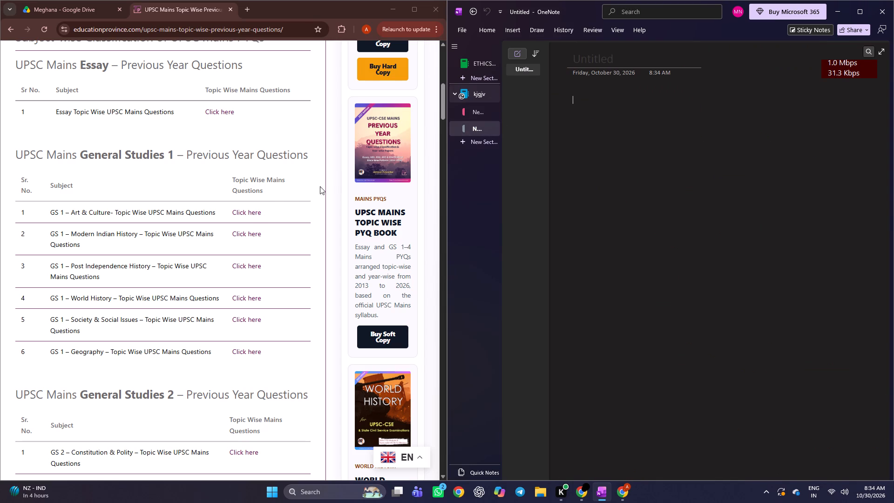
In the browser, open the GS 1 Art & Culture topic-wise questions page at its 1.1 Various Art Forms section.
left_click(251, 212)
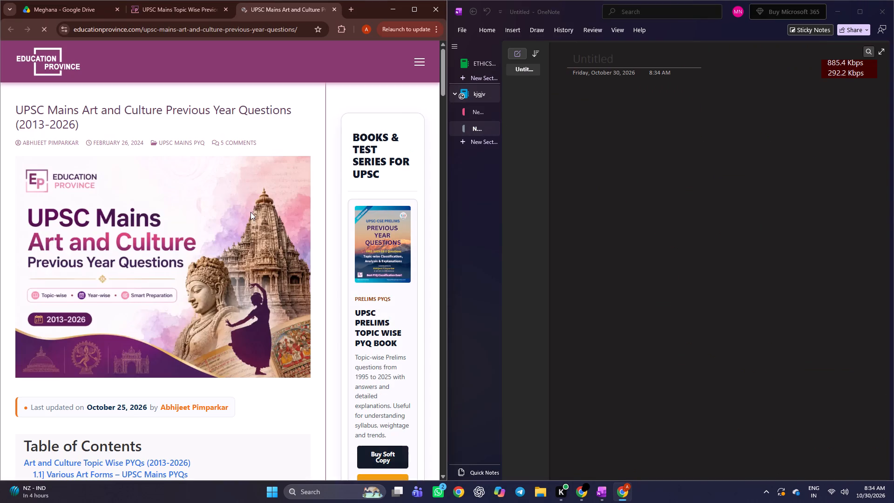
scroll(267, 209, "down", 11)
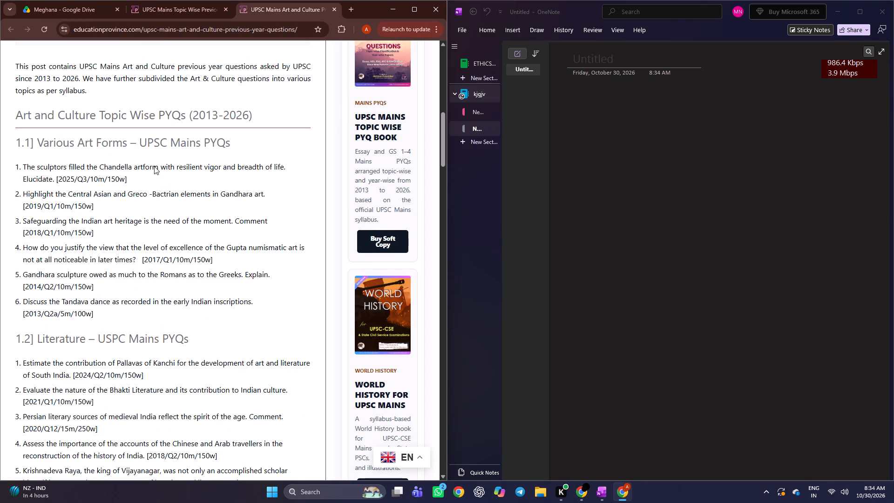
Copy the Art and Culture Topic Wise PYQs (2013-2026) from the main heading through the last question of 1.4 Culture & Religion.
left_click_drag(14, 113, 91, 301)
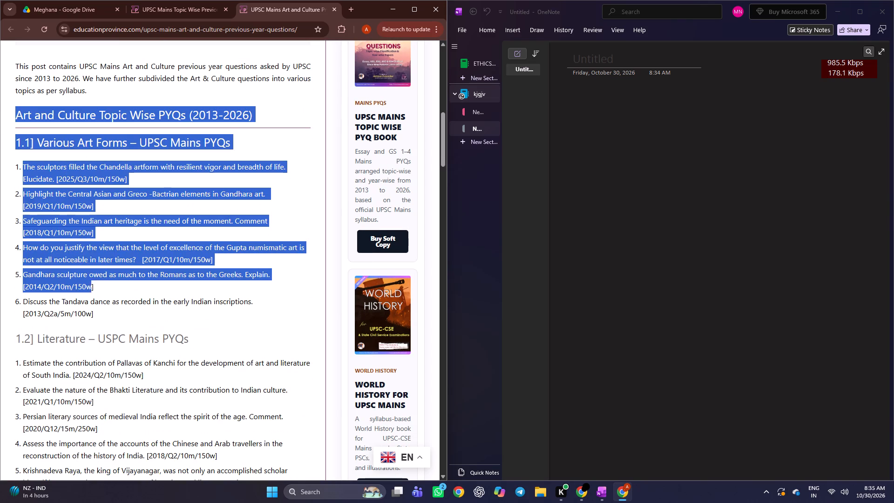
left_click_drag(91, 301, 115, 415)
scroll(112, 341, "down", 7)
scroll(114, 384, "down", 7)
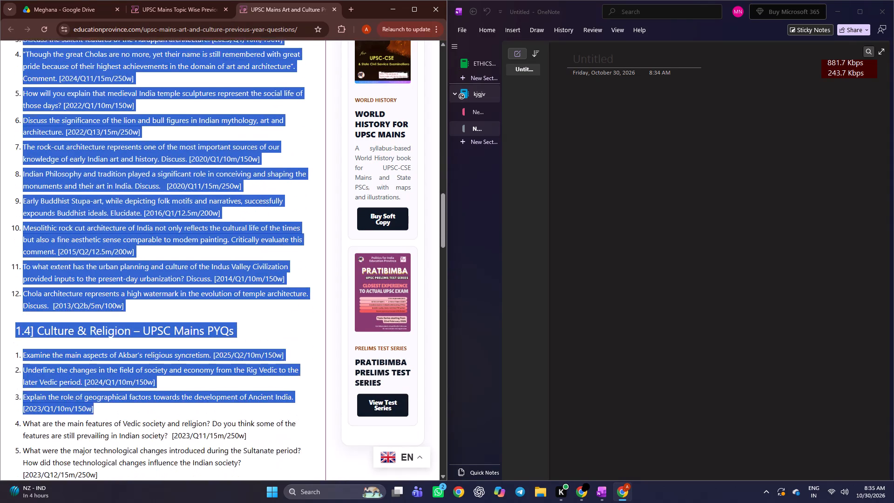
left_click_drag(115, 415, 118, 389)
scroll(113, 427, "down", 10)
scroll(111, 435, "up", 2)
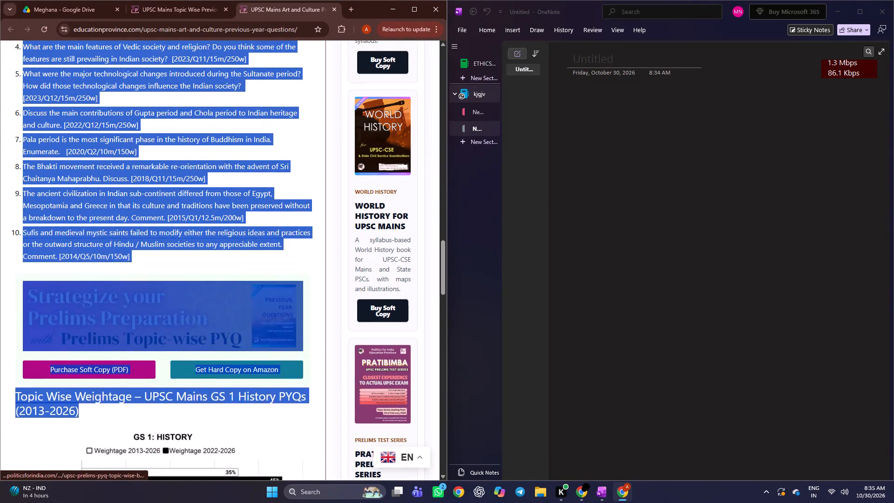
left_click_drag(118, 389, 133, 263)
right_click(100, 239)
right_click(100, 239)
left_click(129, 250)
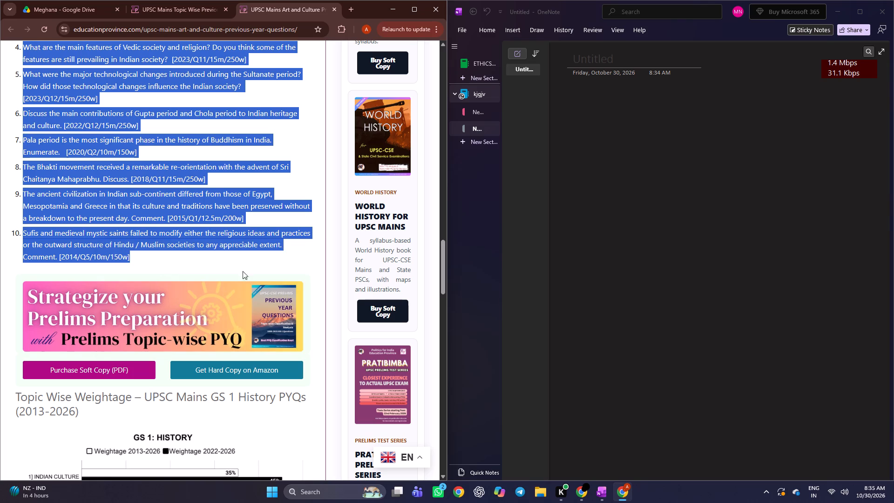
Paste the copied Art and Culture questions into the untitled page of the new OneNote section.
left_click(586, 90)
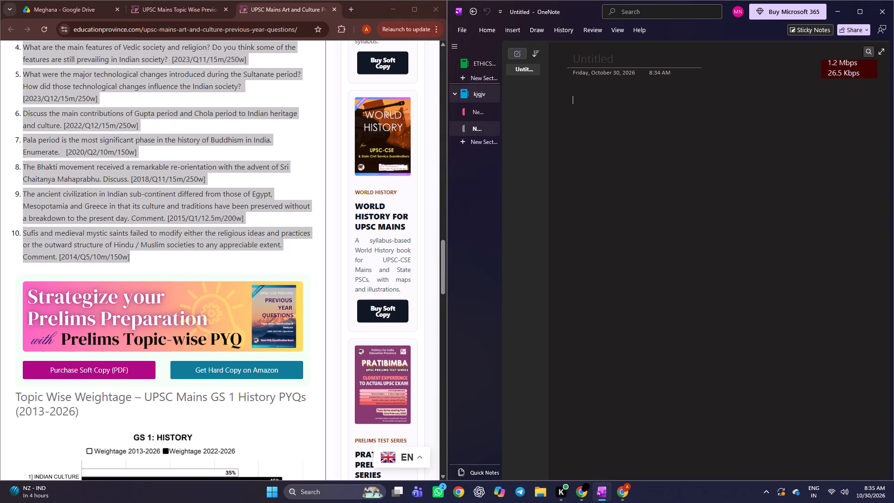
left_click(580, 93)
left_click(578, 94)
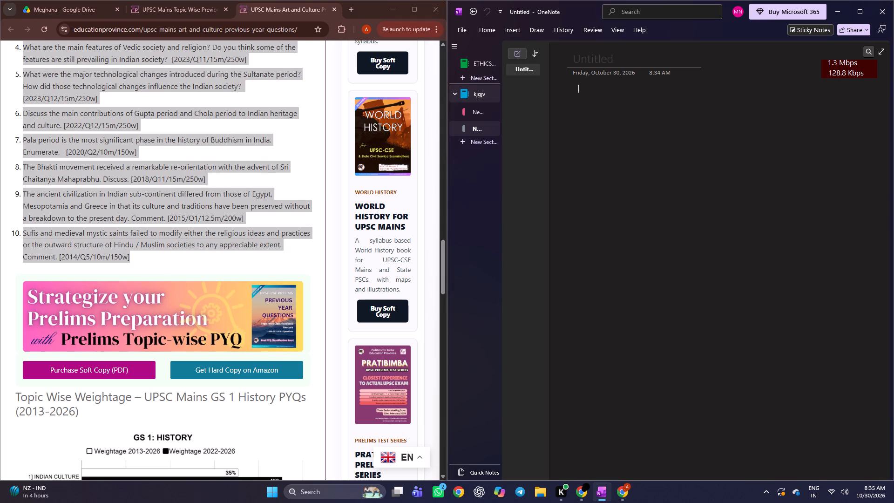
right_click(578, 94)
right_click(578, 94)
right_click(578, 94)
left_click(600, 153)
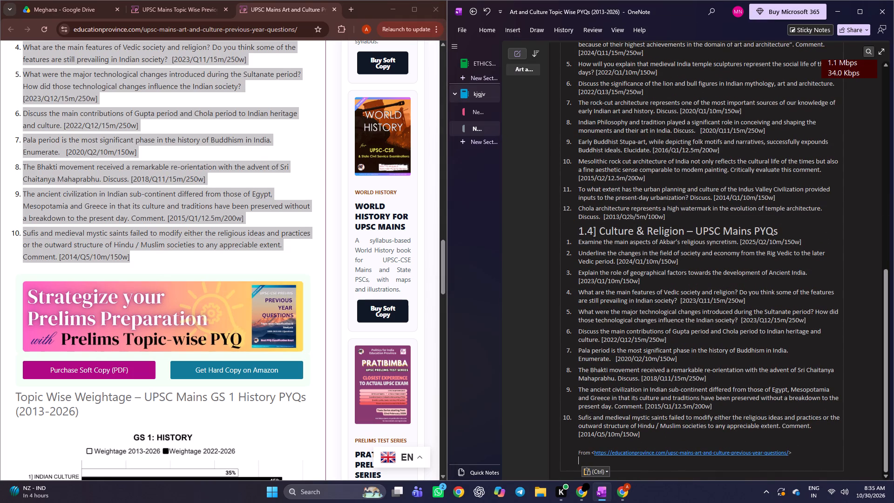
Review the pasted Art and Culture questions from start to end and look back through the source web page.
scroll(627, 264, "up", 3)
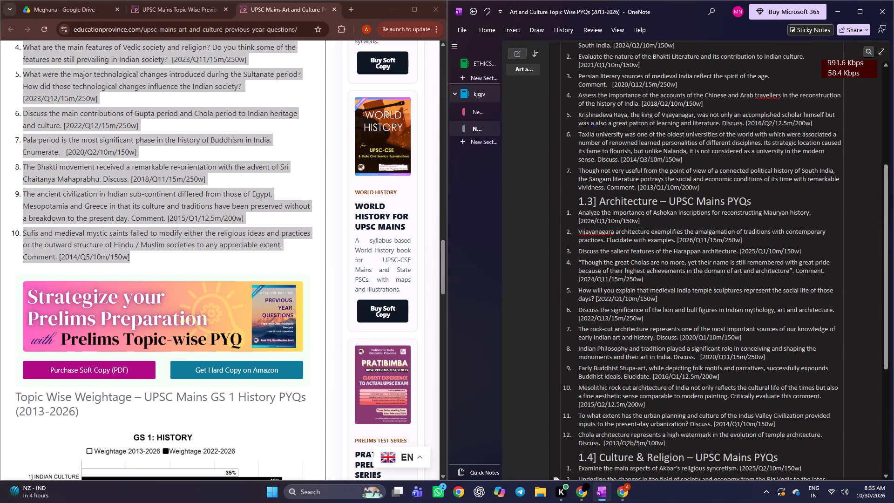
scroll(627, 264, "up", 3)
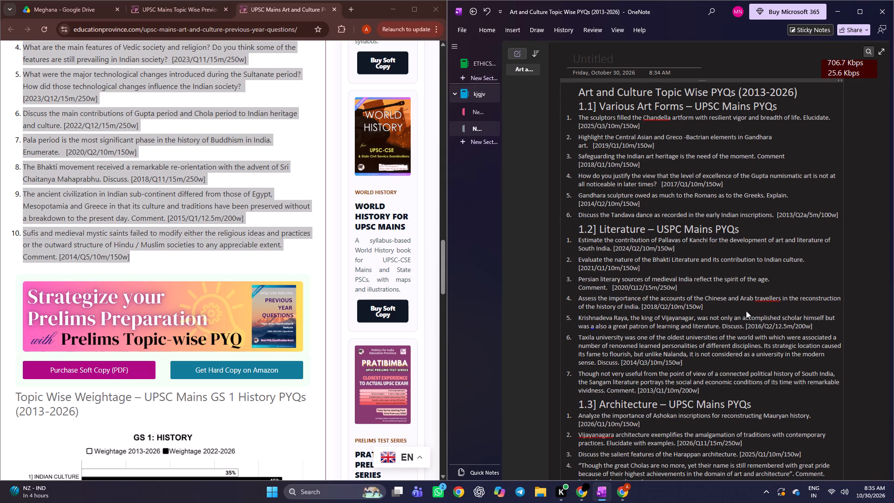
scroll(746, 312, "down", 9)
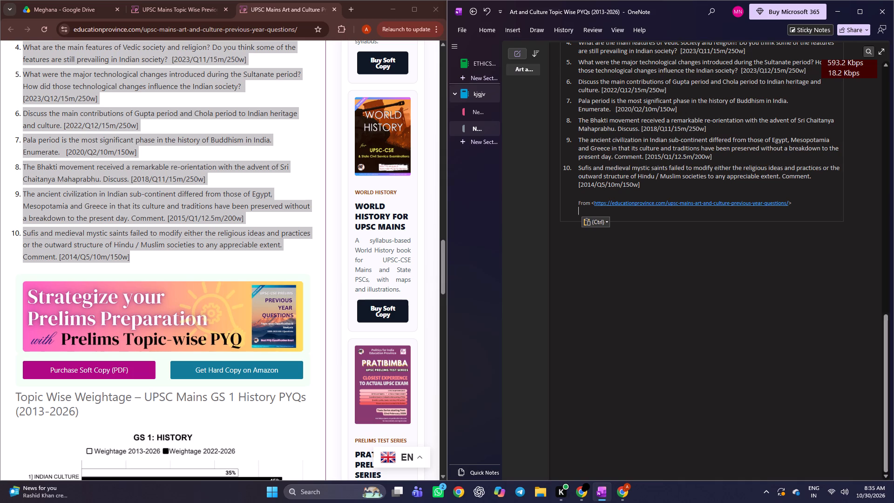
scroll(124, 228, "up", 10)
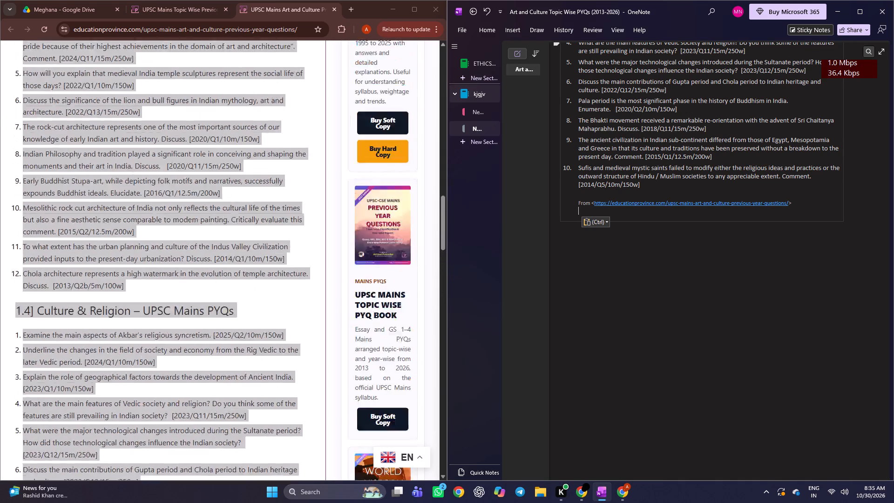
scroll(124, 228, "up", 8)
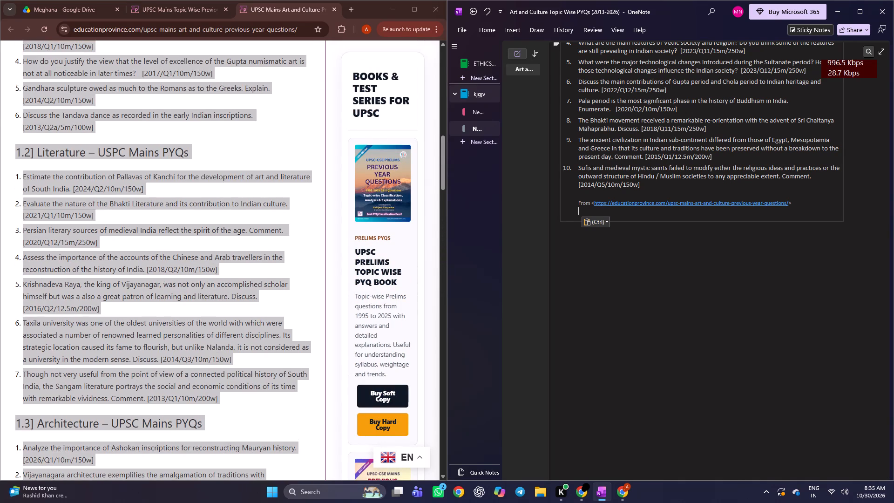
scroll(124, 228, "up", 4)
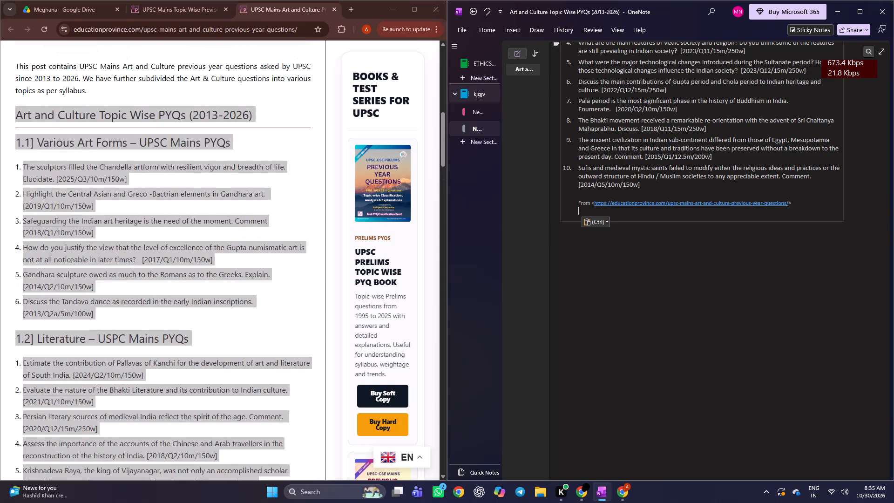
scroll(124, 228, "up", 4)
left_click(144, 269)
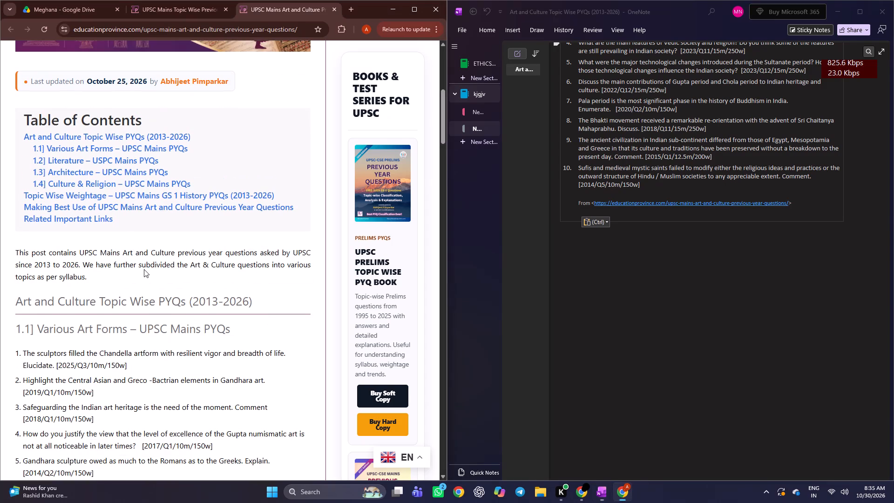
left_click(144, 269)
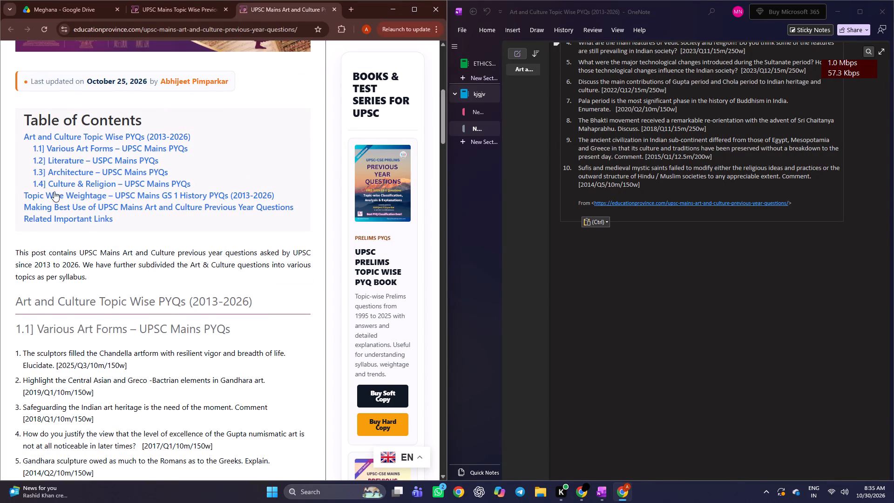
From the topic-wise list, open the GS 1 Modern Indian History questions page at its topic-wise PYQs heading.
left_click(186, 14)
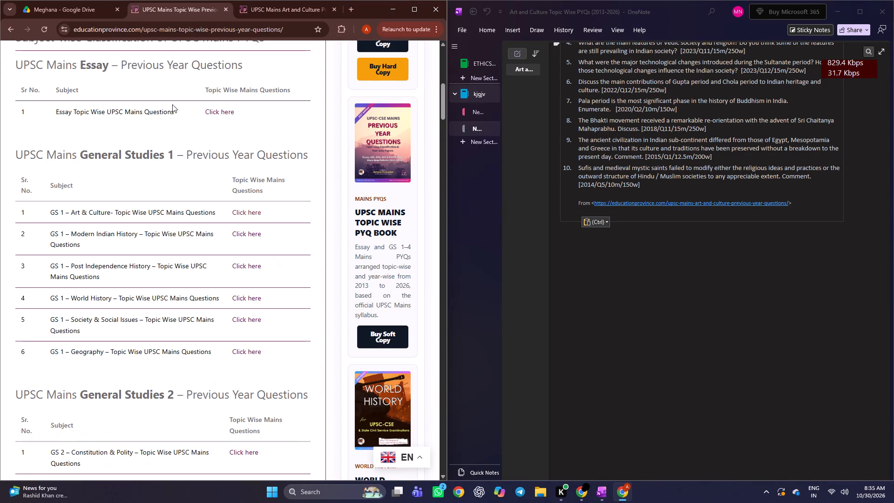
left_click(249, 233)
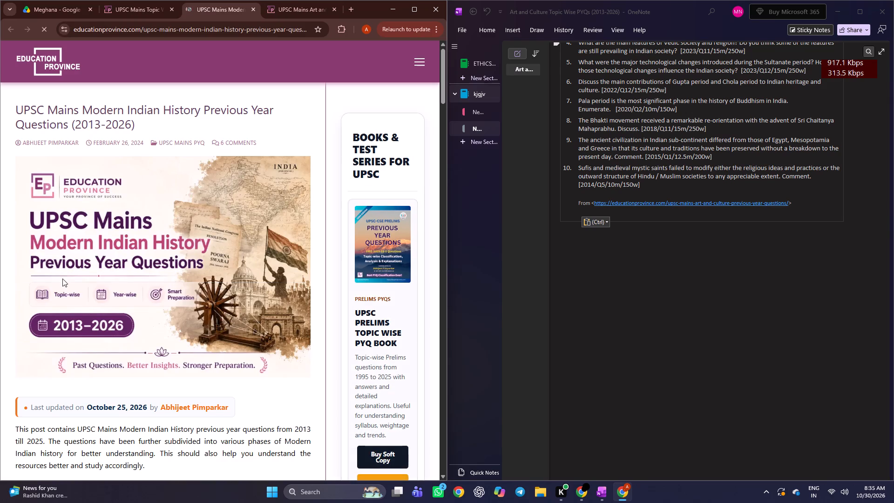
scroll(71, 288, "down", 6)
scroll(155, 271, "down", 4)
scroll(93, 207, "up", 2)
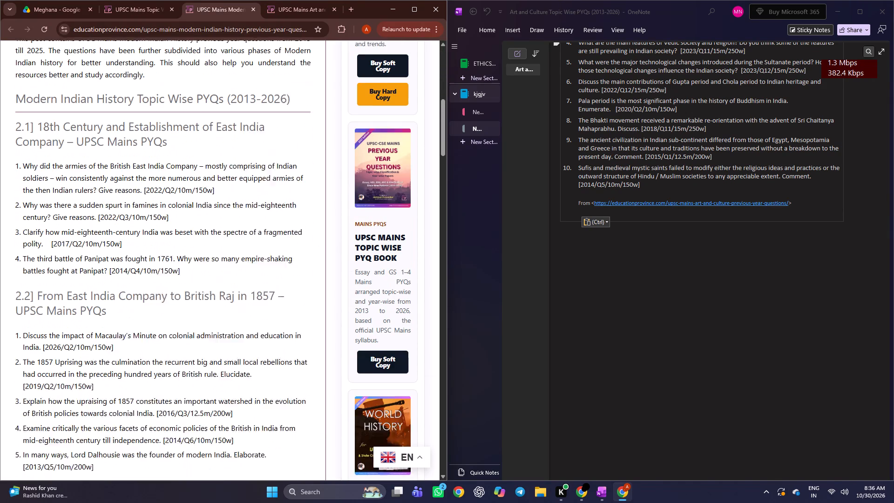
Copy the Modern Indian History Topic Wise PYQs (2013-2026) from the main heading through question 8 of section 2.5.
left_click_drag(14, 114, 67, 455)
scroll(67, 455, "down", 2)
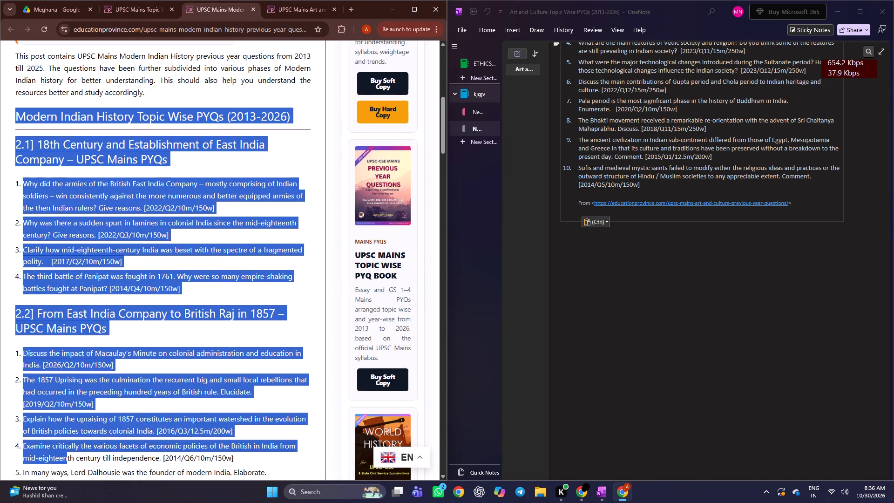
scroll(67, 455, "down", 2)
left_click_drag(67, 455, 71, 466)
scroll(67, 464, "down", 15)
left_click_drag(71, 466, 190, 298)
scroll(71, 466, "down", 5)
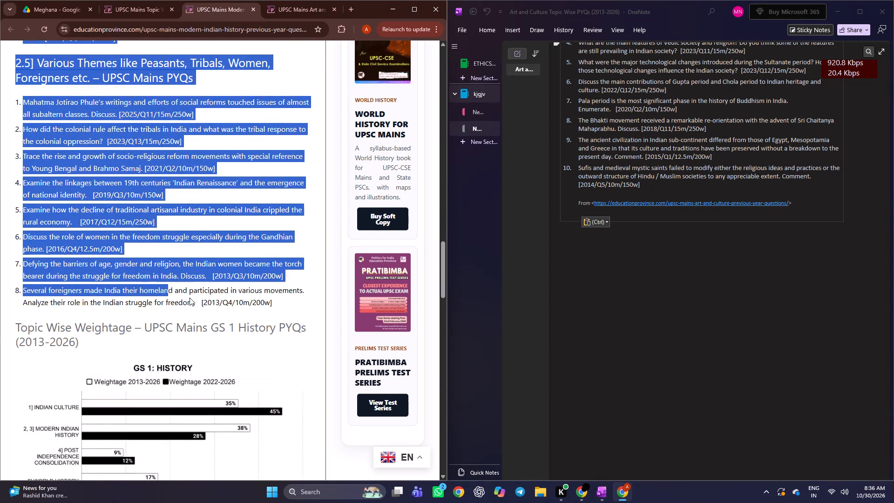
left_click_drag(190, 298, 272, 299)
right_click(184, 291)
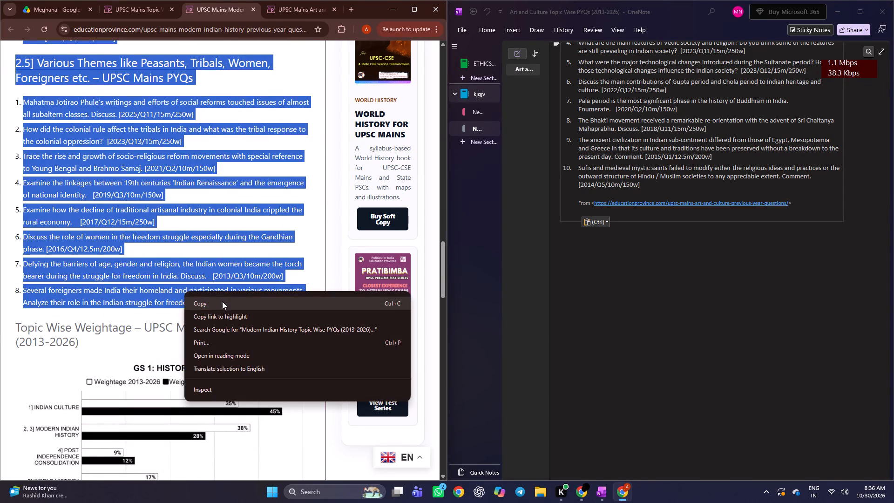
left_click(222, 301)
right_click(222, 301)
right_click(222, 301)
left_click(241, 313)
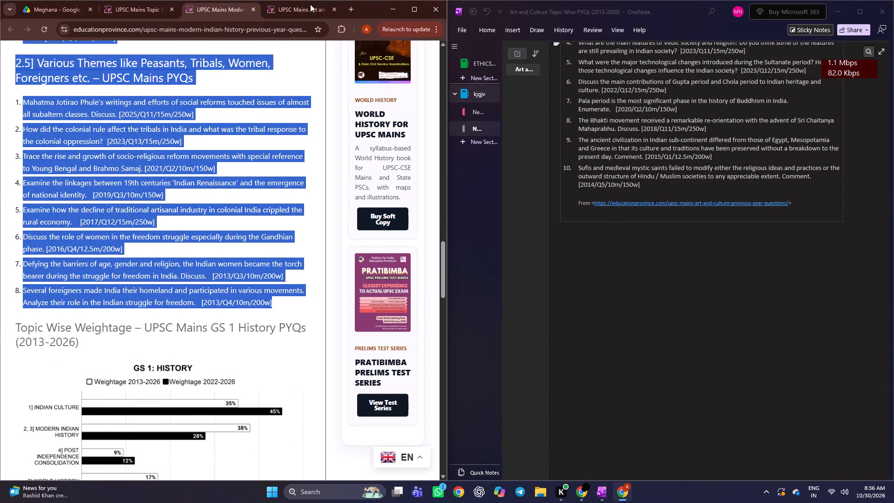
Paste the copied Modern Indian History questions into the OneNote page below the Art and Culture source link.
double_click(301, 8)
scroll(172, 278, "down", 16)
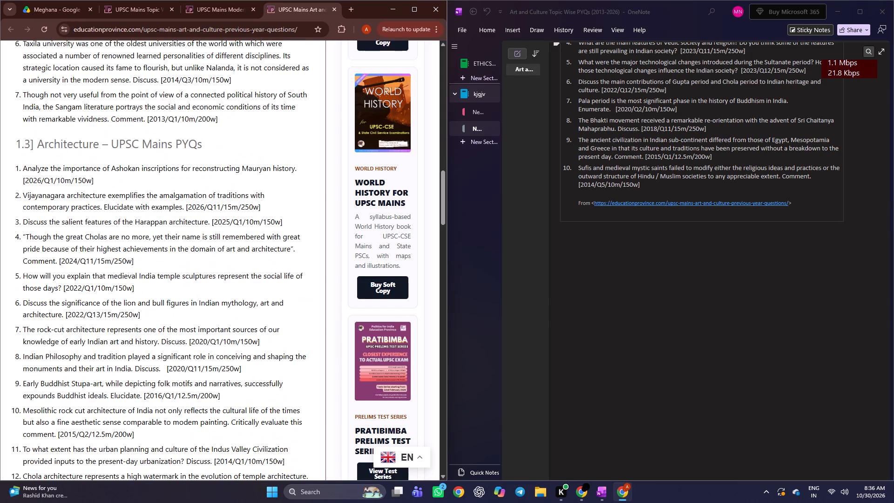
scroll(172, 278, "down", 10)
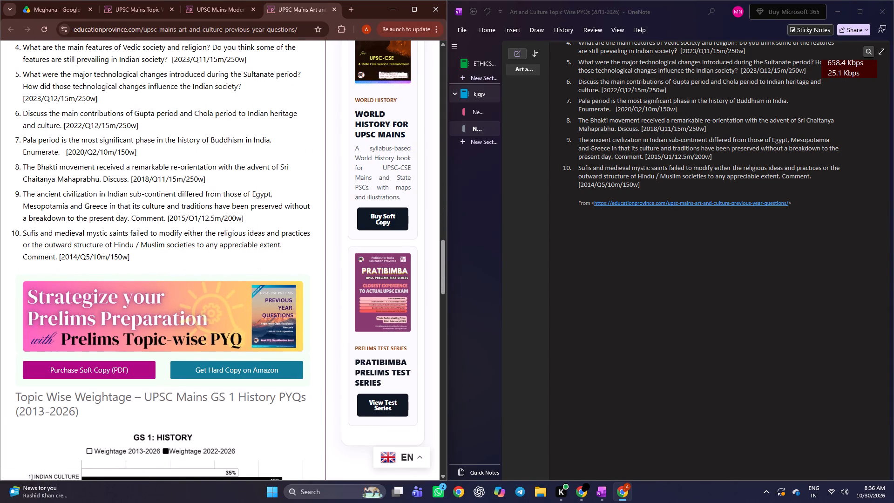
left_click(577, 221)
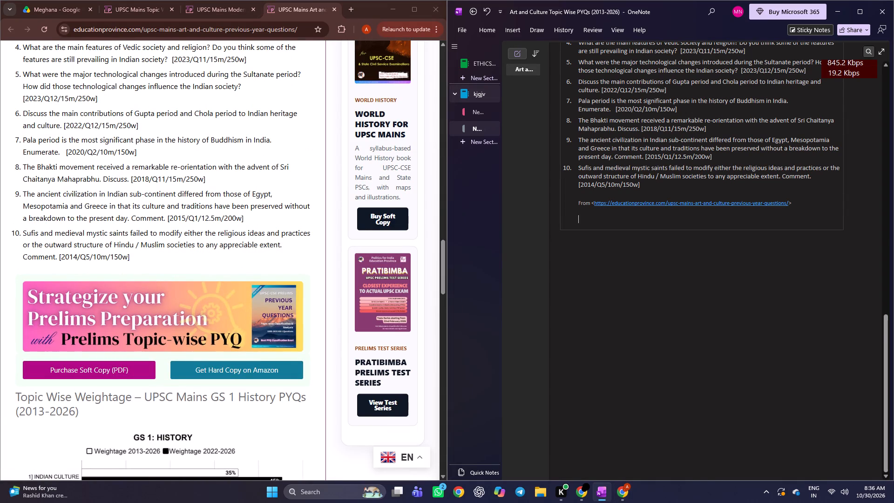
key("ctrl+v")
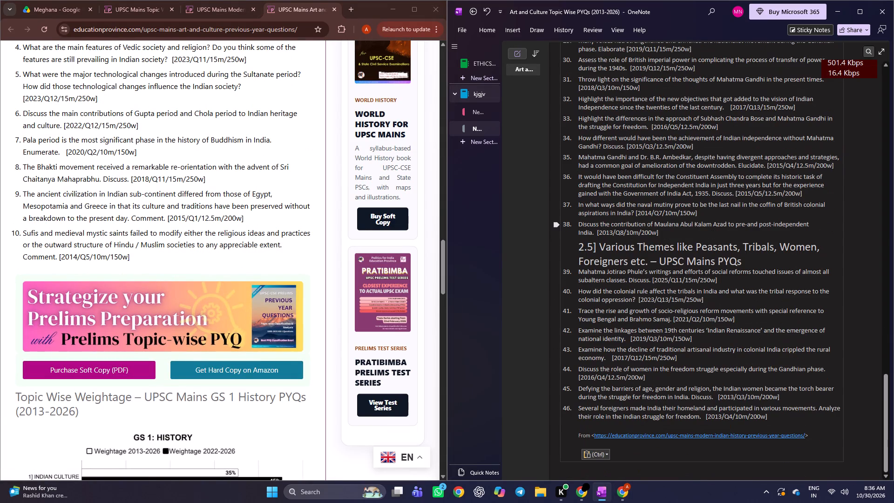
From the topic-wise list, open the GS 1 Post Independence History questions page at its topic-wise PYQs heading.
double_click(199, 9)
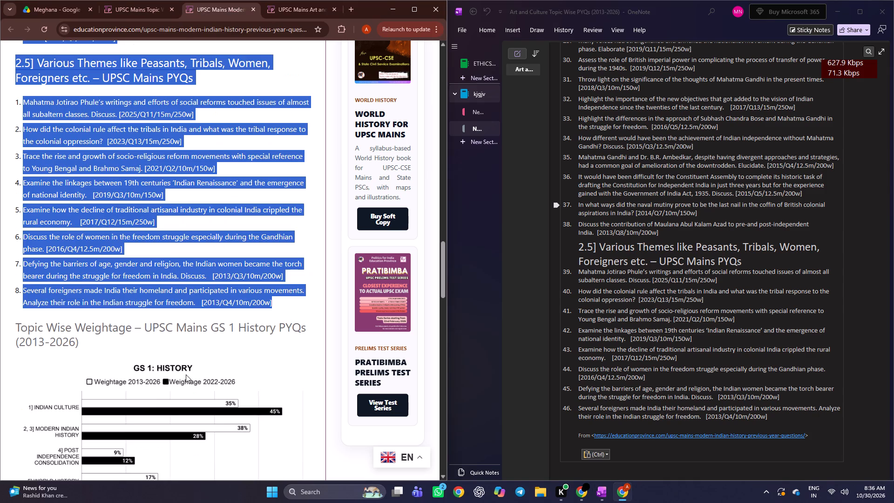
left_click(115, 14)
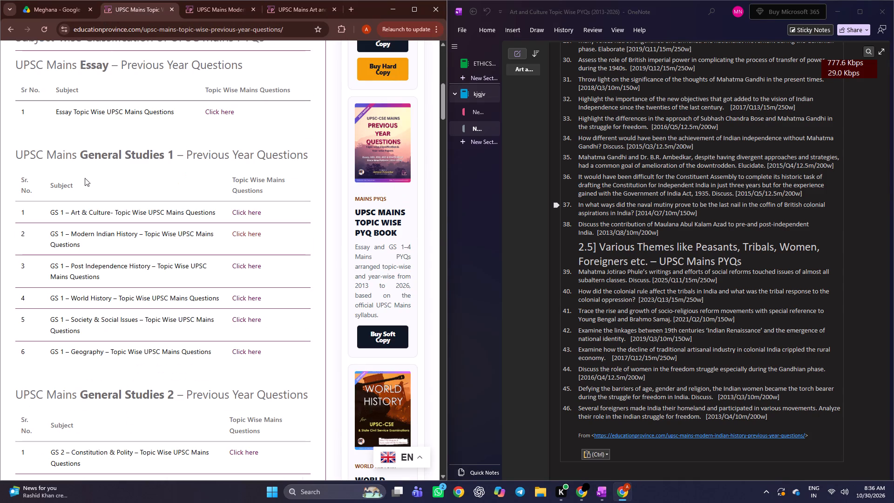
left_click(256, 268)
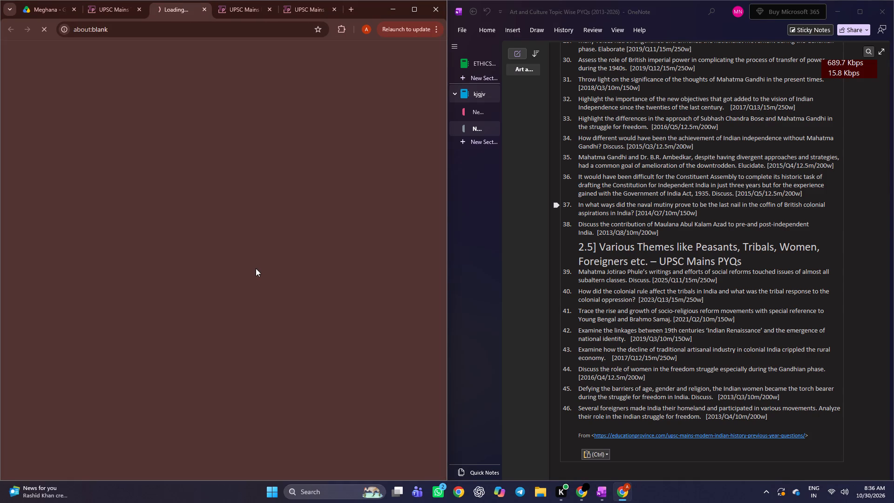
scroll(75, 367, "down", 5)
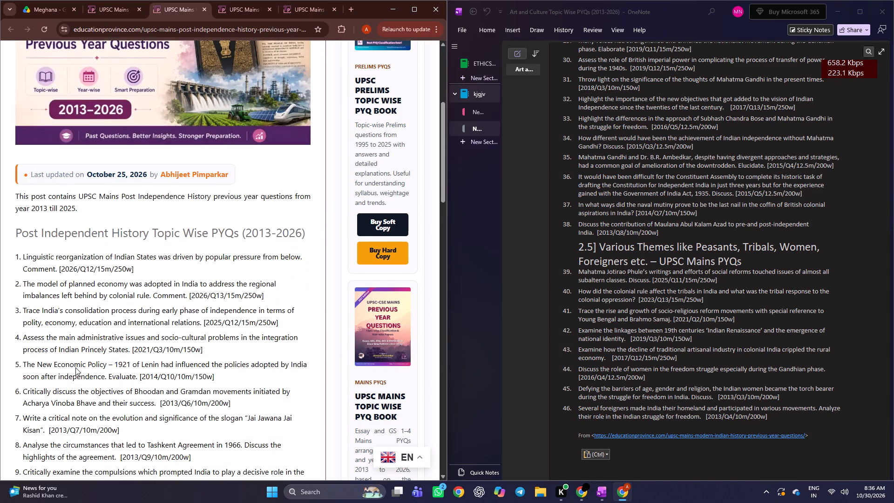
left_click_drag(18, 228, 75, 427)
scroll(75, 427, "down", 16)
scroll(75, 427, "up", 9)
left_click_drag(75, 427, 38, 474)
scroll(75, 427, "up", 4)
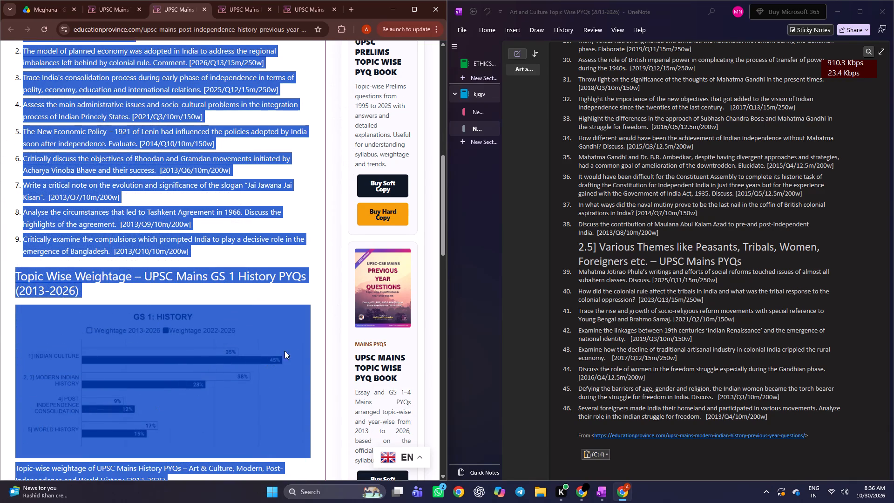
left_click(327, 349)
Copy the Post Independent History Topic Wise PYQs (2013-2026) from the heading through question 9.
scroll(143, 268, "up", 4)
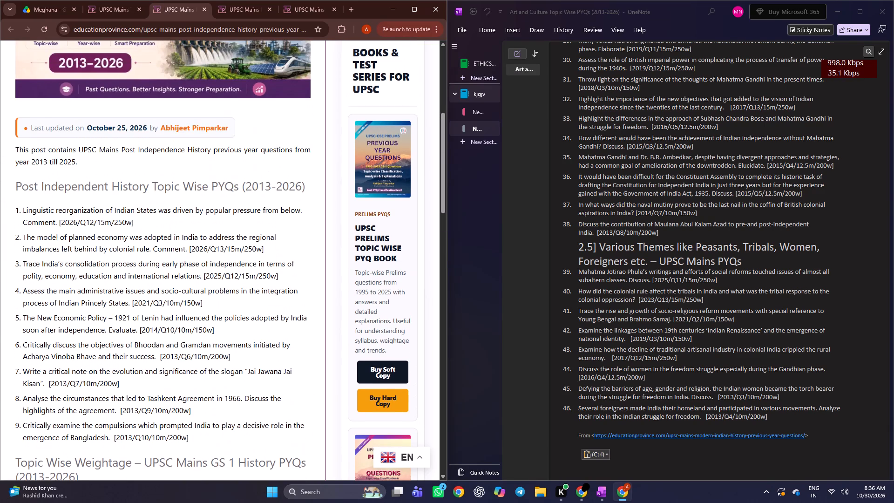
left_click_drag(11, 181, 181, 448)
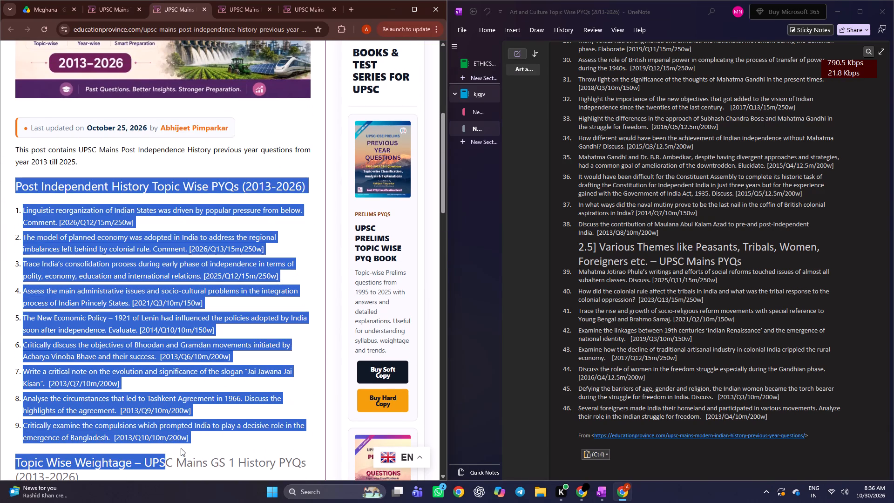
left_click_drag(181, 448, 193, 441)
right_click(82, 370)
left_click(112, 379)
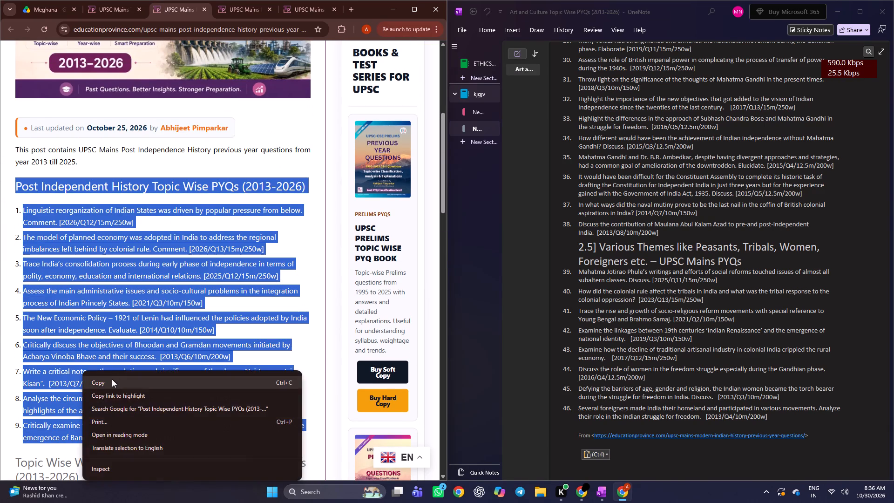
right_click(78, 380)
left_click(146, 279)
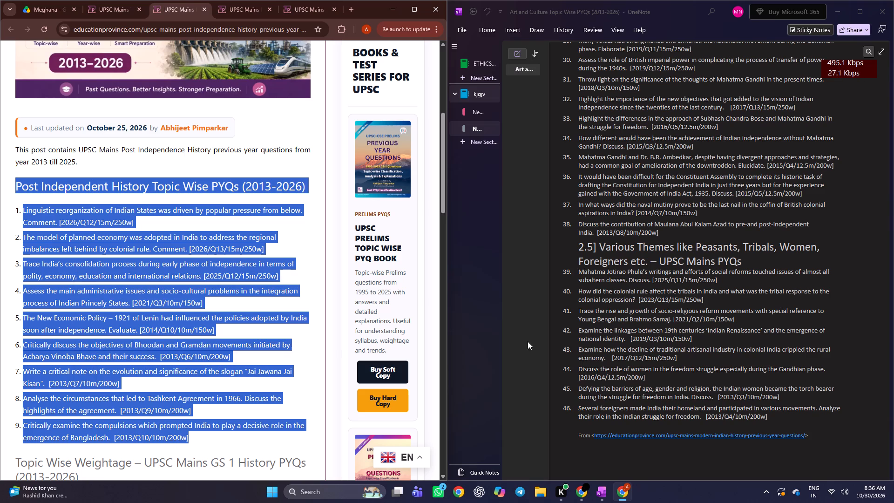
Paste the copied Post Independent History questions into the OneNote page below the Modern Indian History source link.
left_click(573, 454)
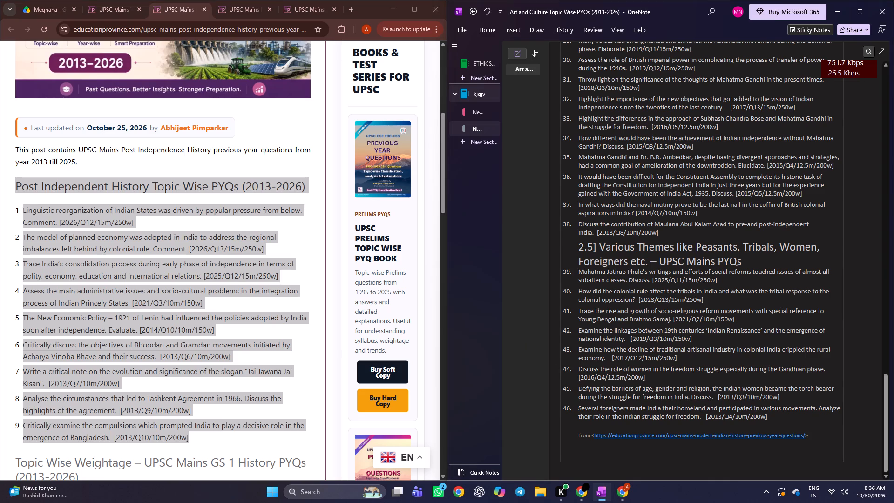
key("ctrl+v")
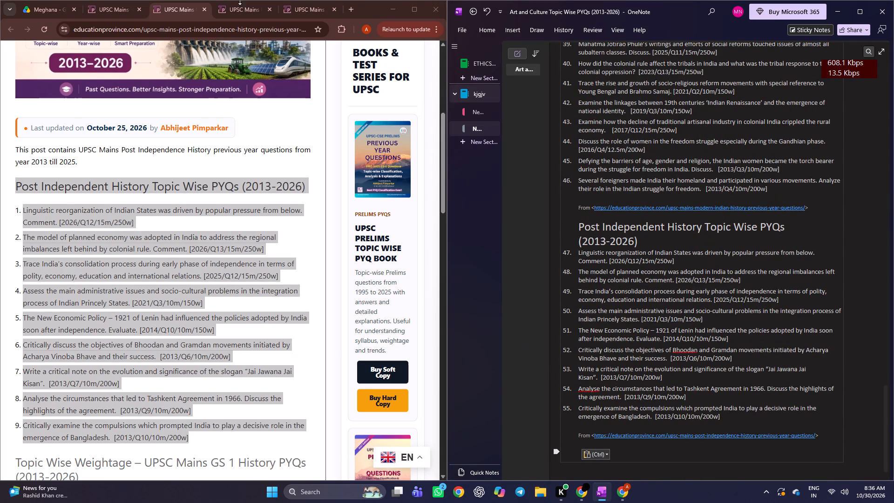
From the topic-wise list, open the GS 1 World History questions page at its topic-wise PYQs heading.
left_click(112, 7)
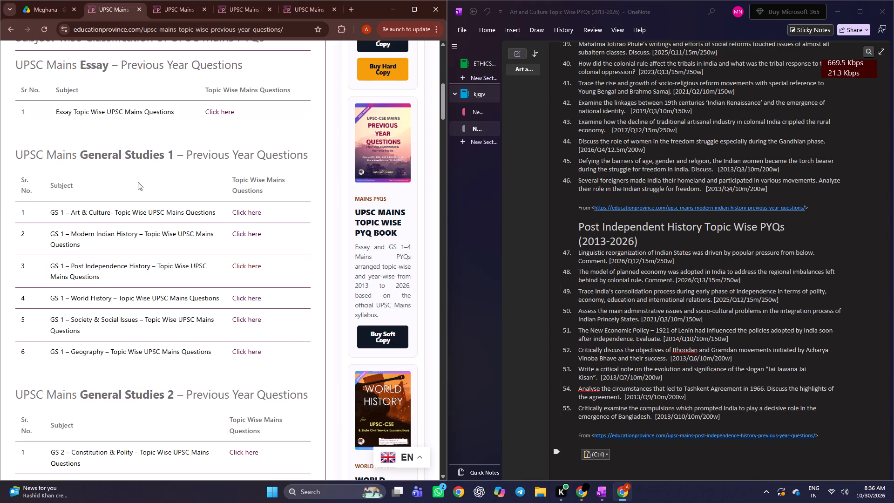
left_click(235, 295)
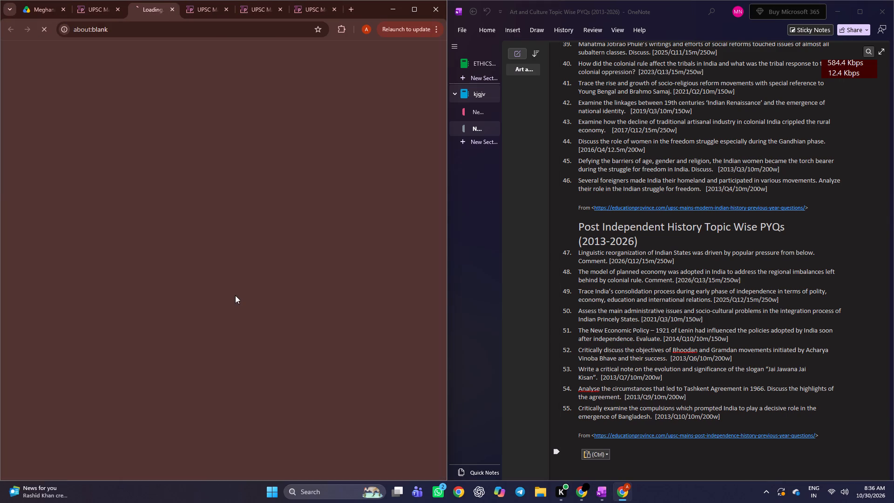
scroll(55, 267, "down", 5)
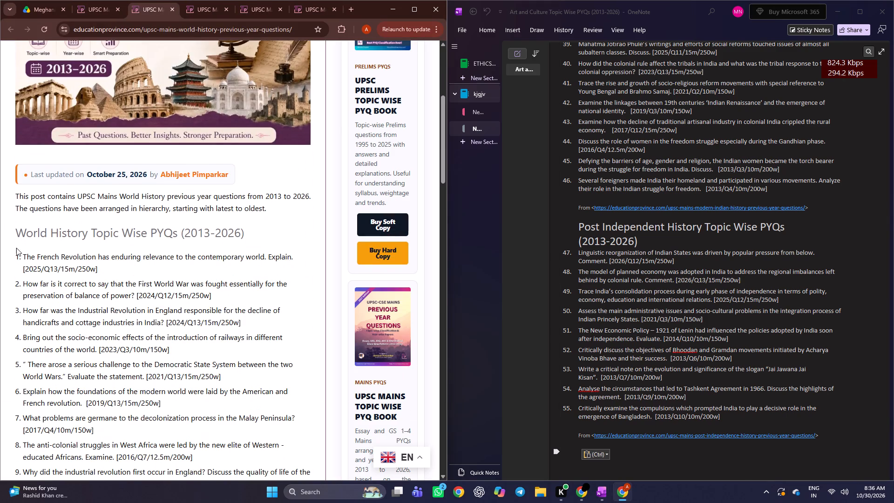
Copy the World History Topic Wise PYQs (2013-2026) from the heading through question 16.
left_click_drag(15, 228, 25, 431)
scroll(24, 427, "down", 7)
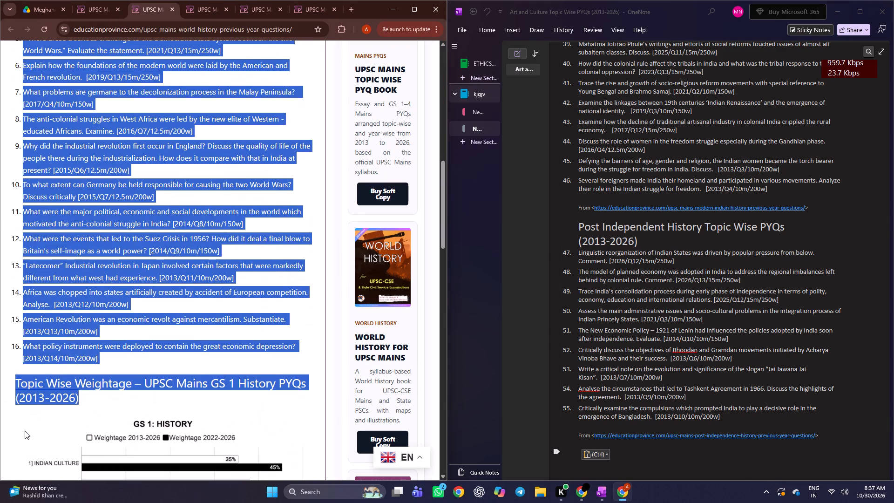
left_click_drag(25, 431, 105, 362)
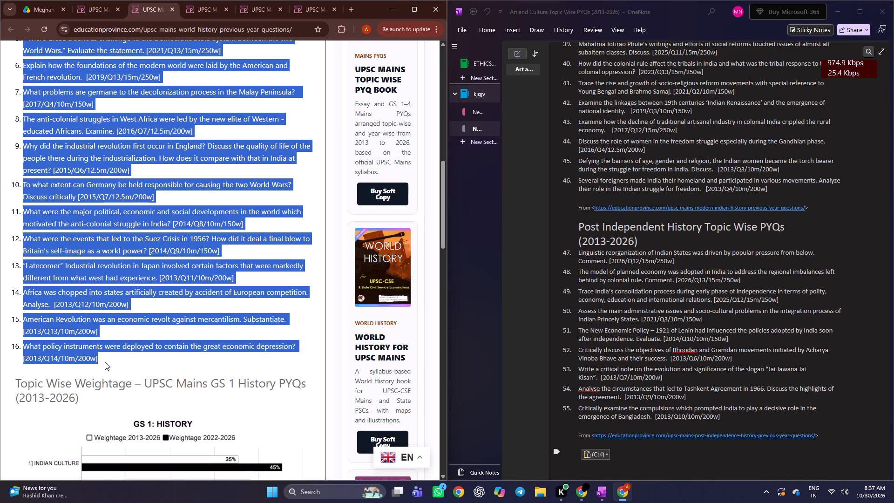
right_click(73, 292)
left_click(105, 304)
right_click(91, 303)
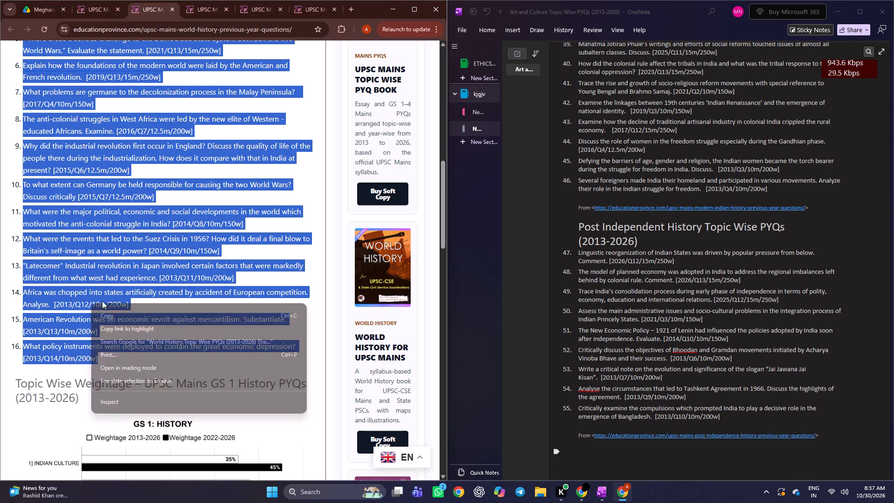
left_click(133, 313)
Paste the copied World History questions into the OneNote page below the Post Independence History source link.
left_click(594, 452)
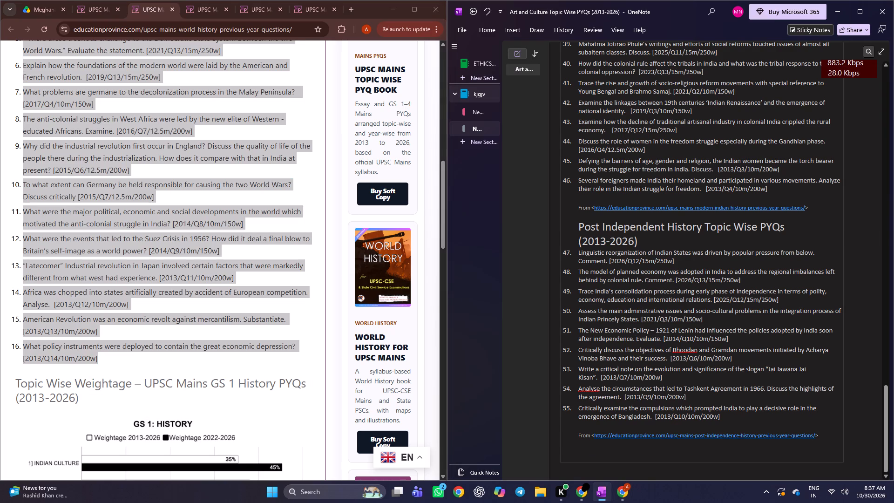
key("ctrl+v")
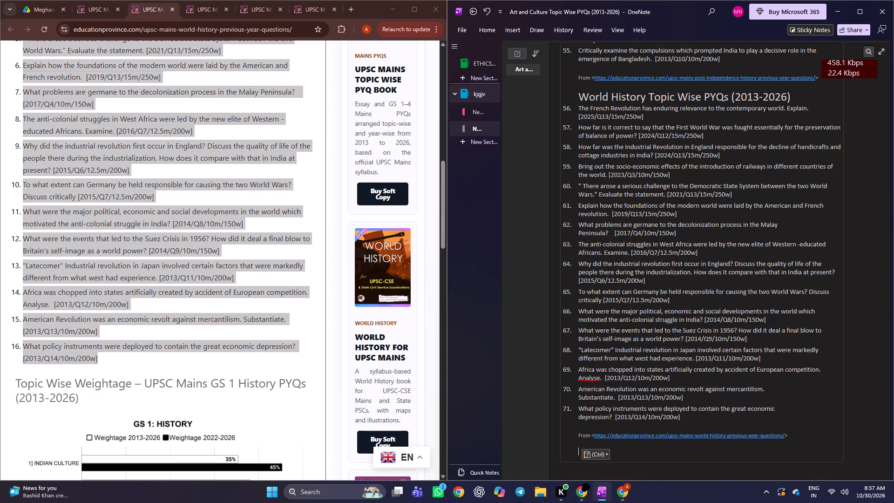
scroll(703, 327, "down", 1)
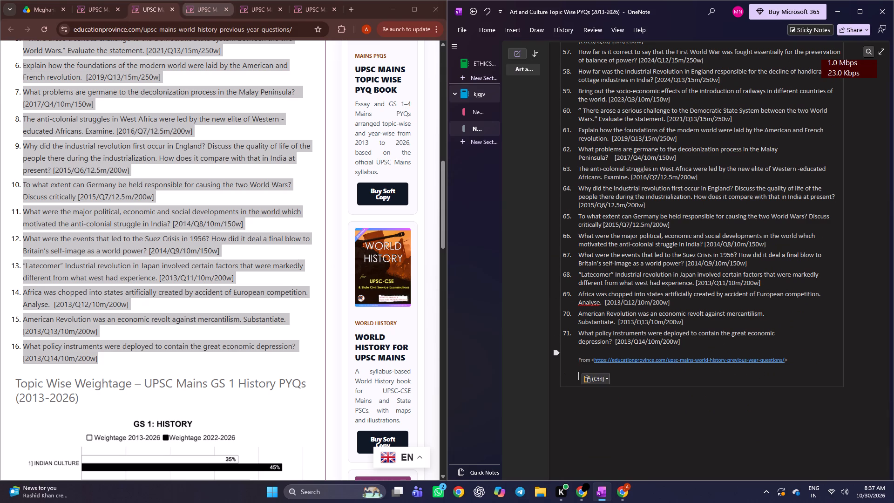
scroll(662, 182, "up", 3)
scroll(664, 186, "down", 3)
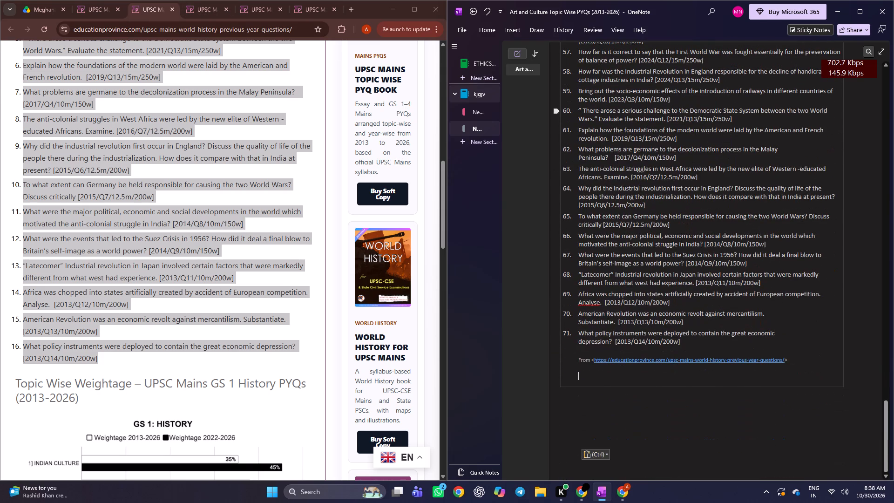
From the topic-wise list, open the GS 1 Society & Social Issues questions page at its topic-wise PYQs heading.
left_click(101, 12)
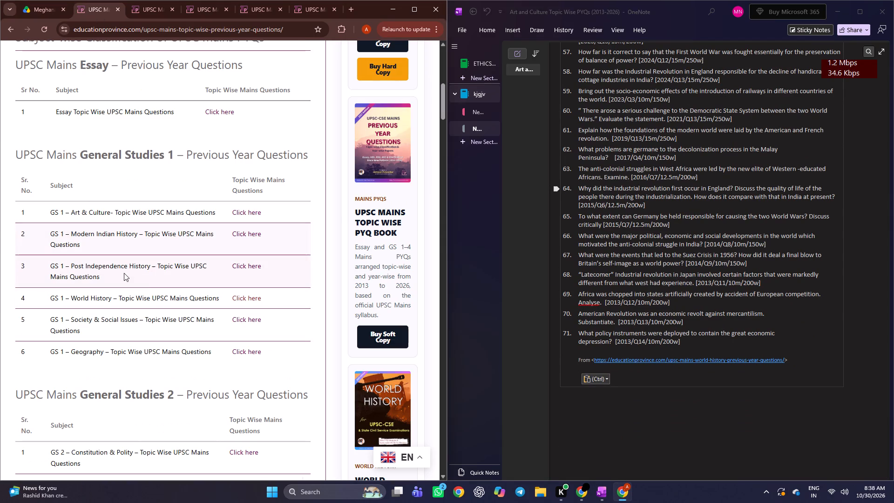
double_click(258, 316)
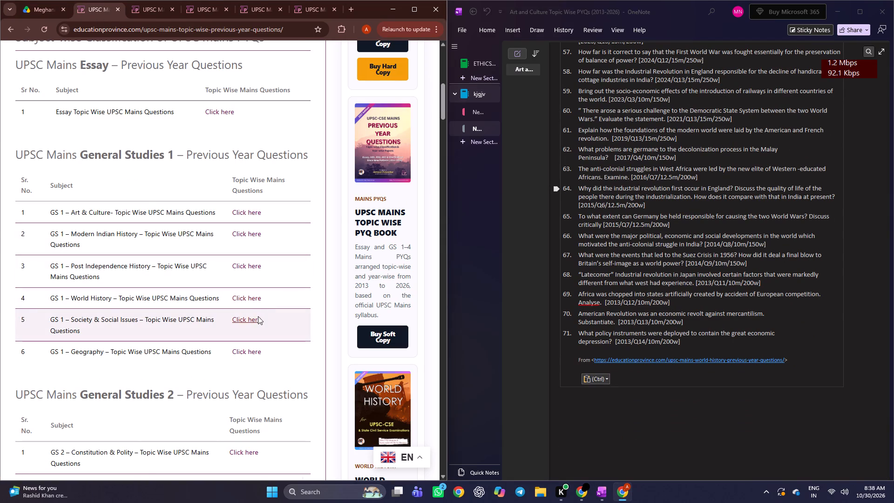
scroll(77, 284, "down", 7)
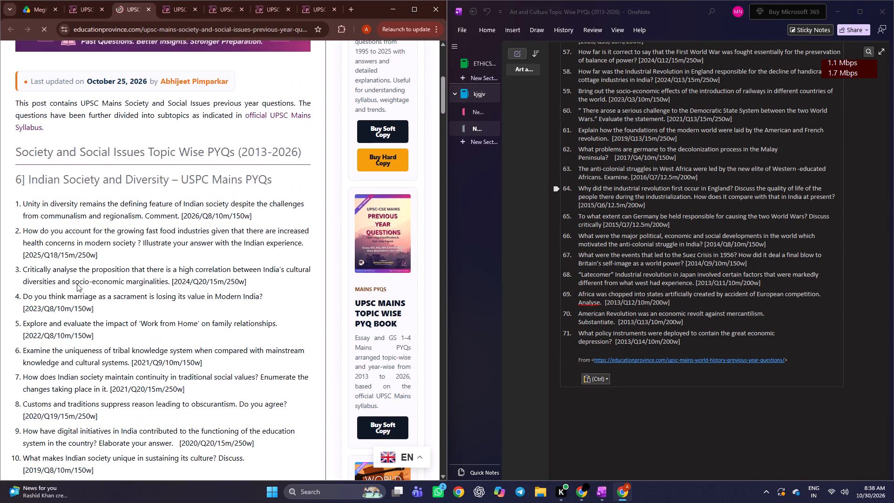
Copy the Society and Social Issues Topic Wise PYQs (2013-2026) from the main heading through question 27 of section 9.
left_click_drag(13, 152, 69, 351)
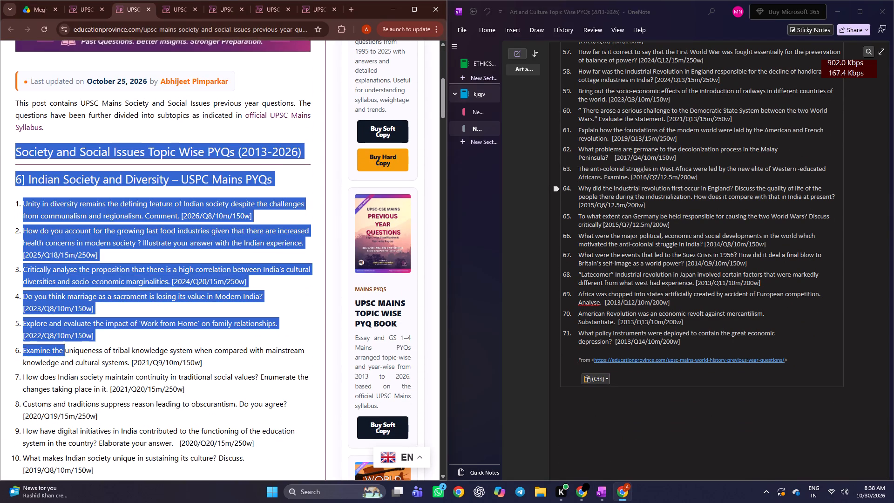
left_click_drag(69, 351, 69, 356)
scroll(69, 351, "down", 16)
left_click_drag(69, 356, 77, 388)
scroll(69, 356, "down", 17)
scroll(77, 388, "down", 20)
scroll(77, 388, "down", 5)
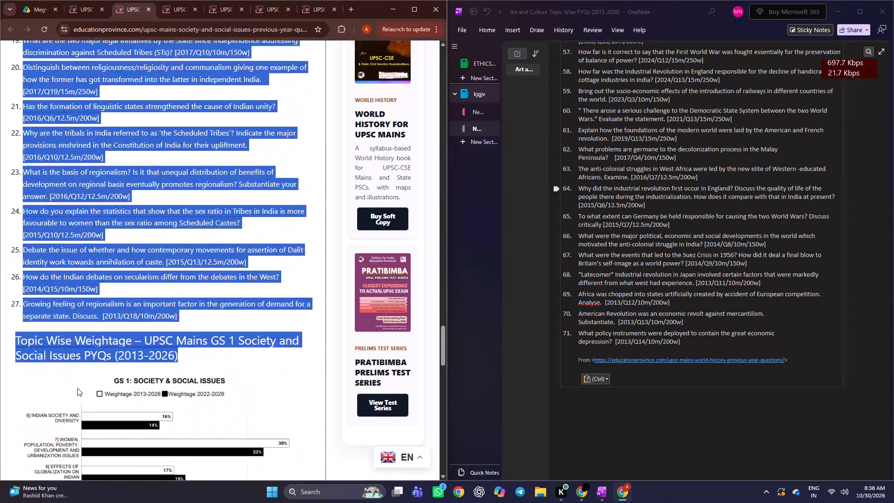
left_click_drag(77, 388, 189, 319)
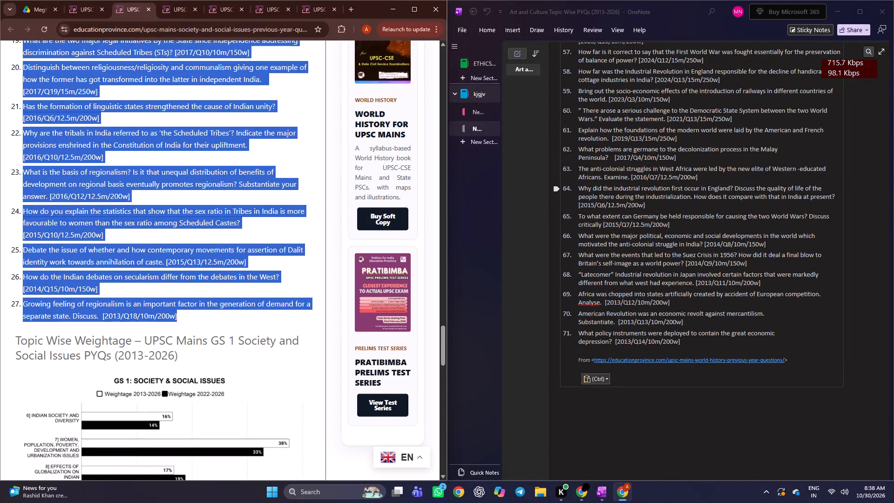
right_click(54, 289)
left_click(80, 303)
right_click(54, 285)
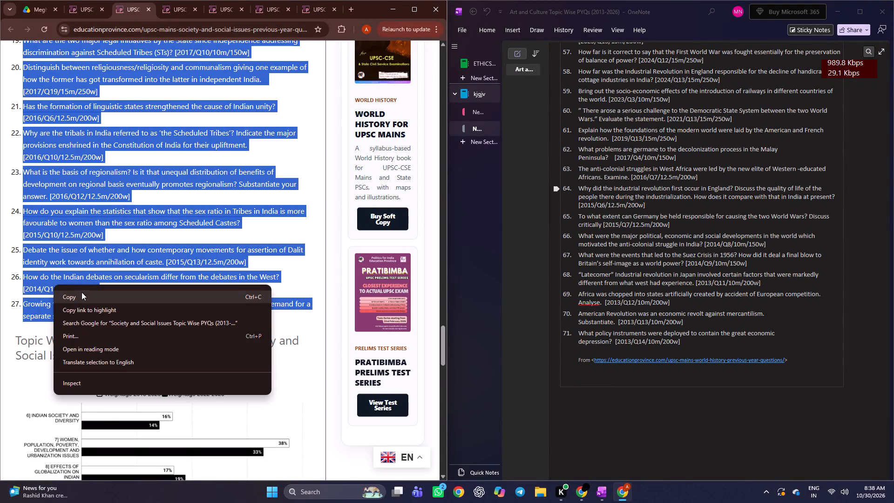
left_click(80, 293)
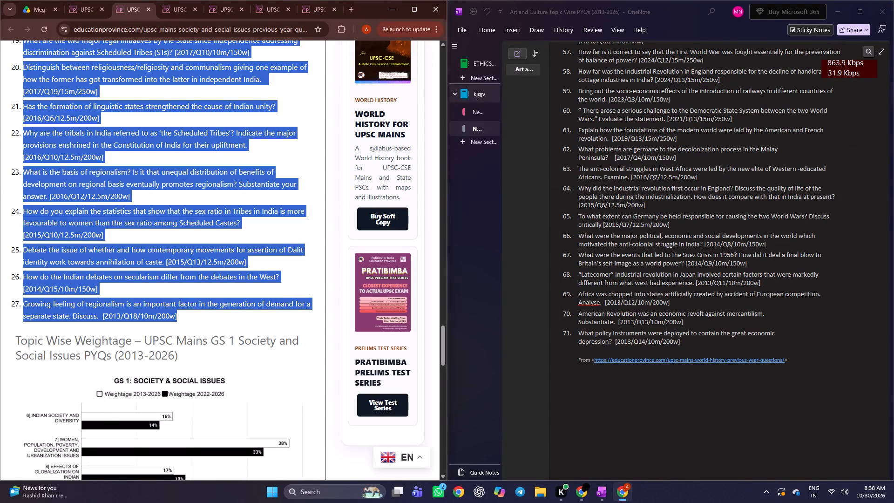
Paste the copied Society and Social Issues questions into the OneNote page below the World History source link.
left_click(586, 381)
key("ctrl+v")
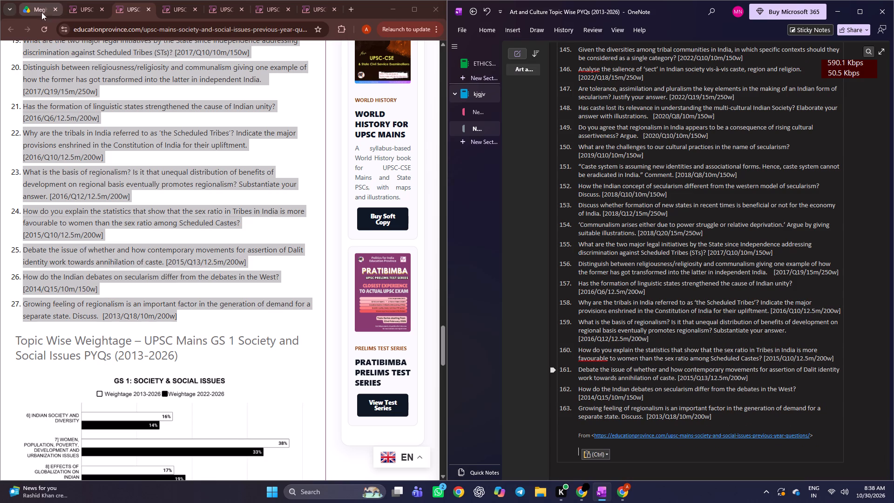
scroll(601, 268, "up", 6)
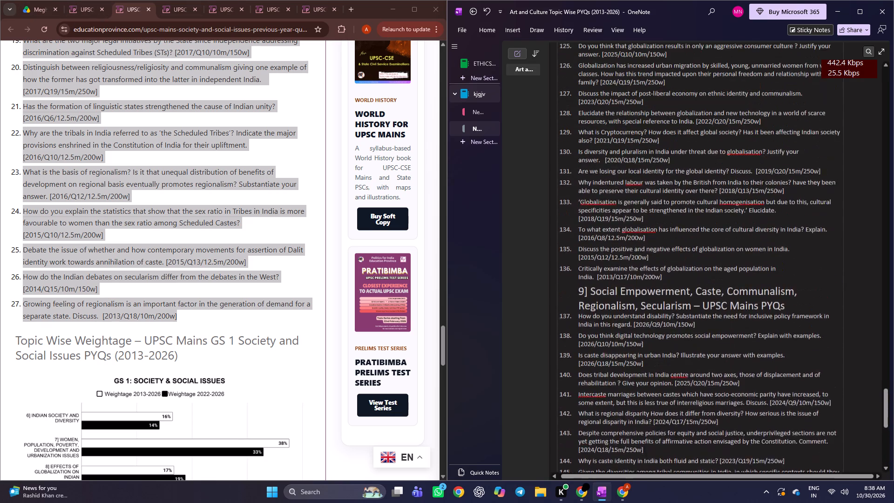
Check the pasted Society and Social Issues questions in the OneNote page, from above their main heading down to the source link.
scroll(601, 268, "up", 17)
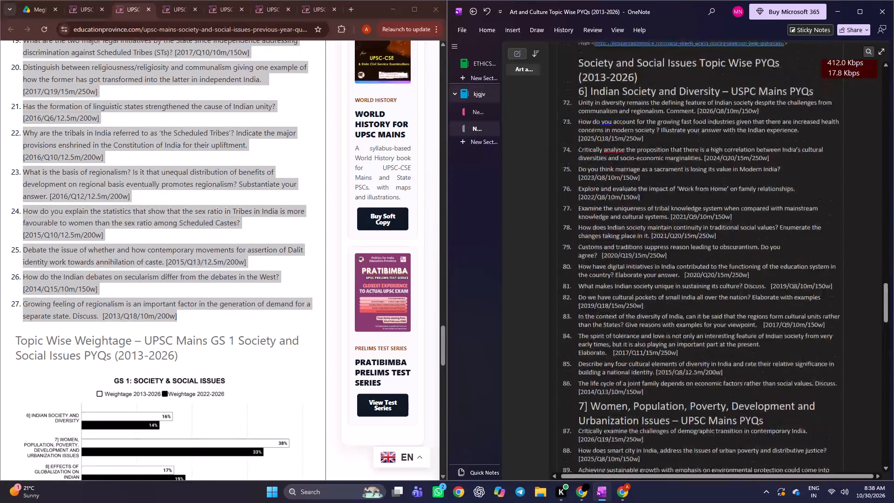
scroll(601, 268, "up", 2)
scroll(628, 335, "down", 9)
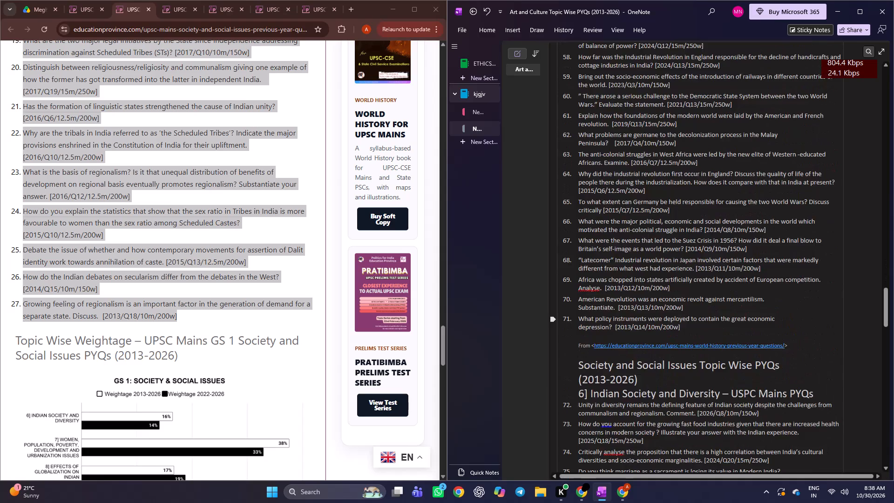
scroll(630, 334, "down", 20)
scroll(630, 334, "down", 11)
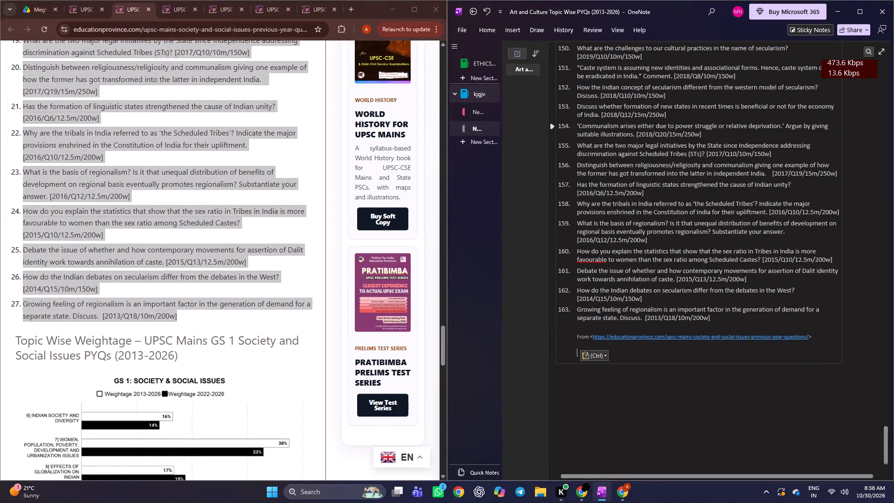
From the topic-wise list in Chrome, open the GS 1 Geography questions page at its topic-wise PYQs heading.
left_click(79, 10)
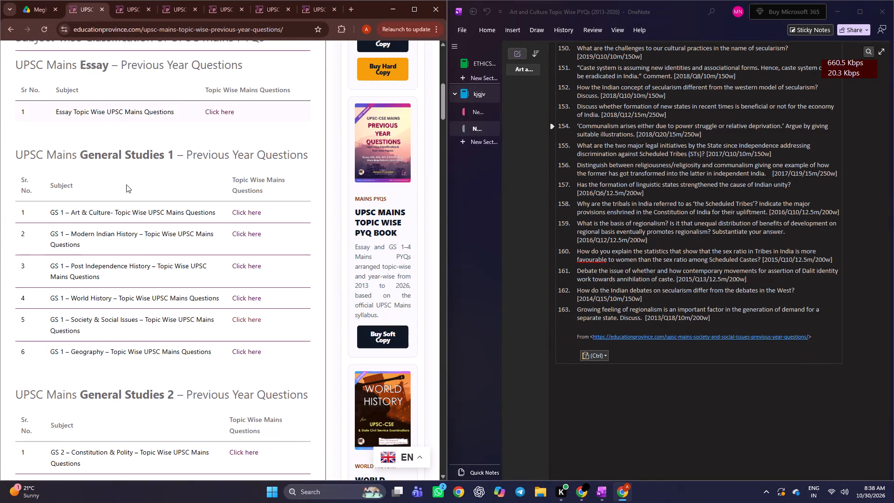
left_click(259, 352)
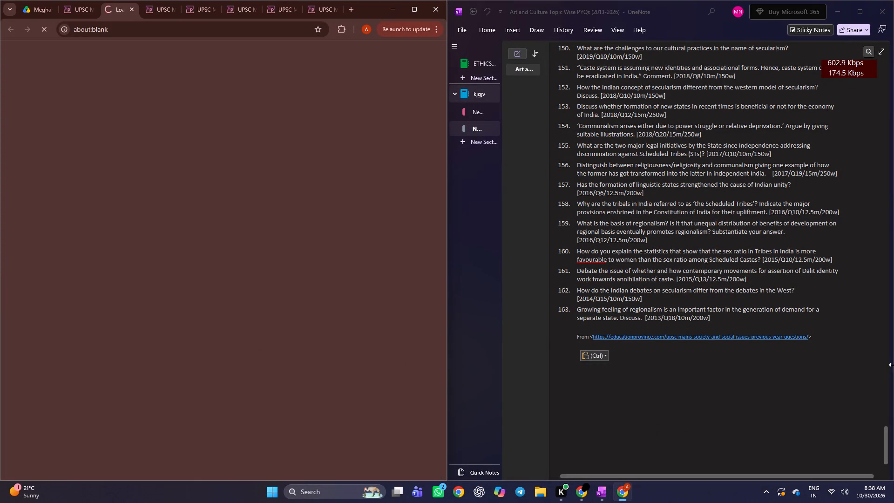
scroll(63, 309, "down", 5)
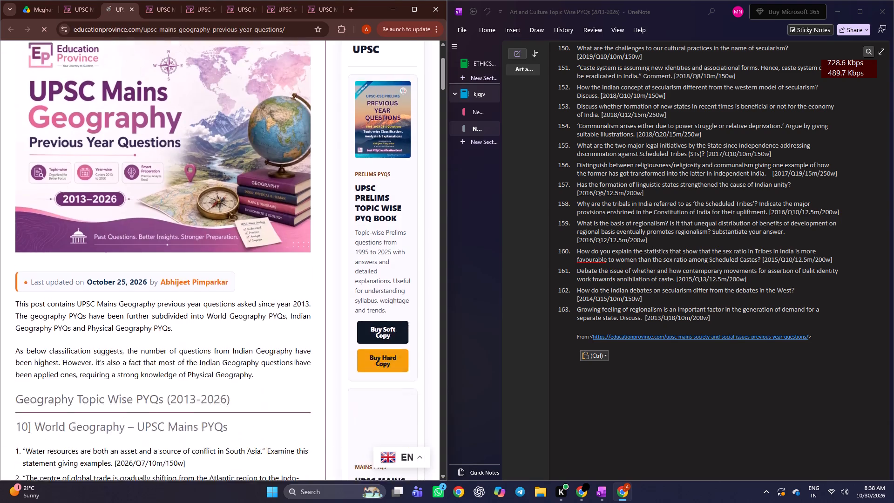
Copy the Geography Topic Wise PYQs (2013-2026) from the main heading through the final question 27 on major hot deserts.
left_click_drag(15, 288, 22, 311)
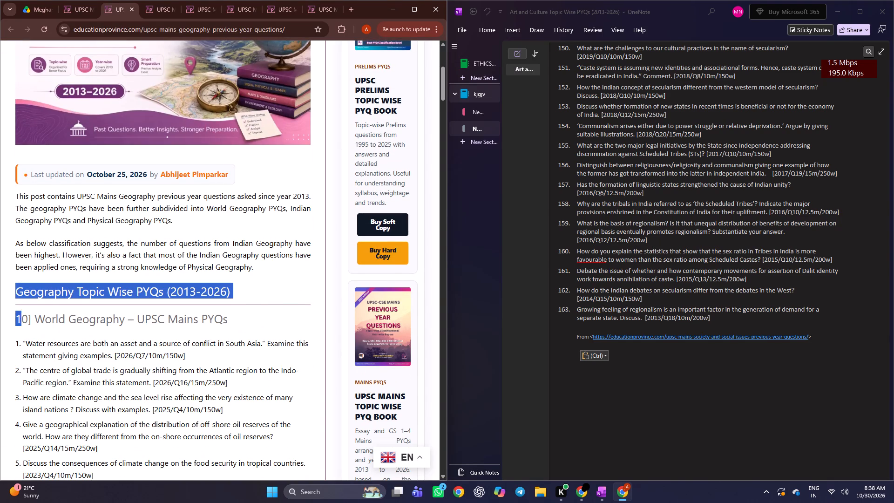
left_click_drag(22, 311, 45, 425)
scroll(51, 424, "down", 15)
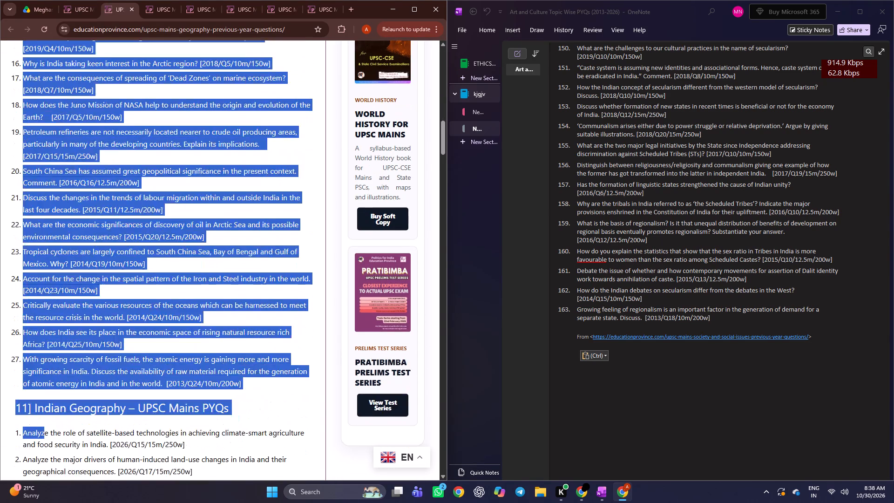
left_click_drag(45, 425, 47, 445)
scroll(45, 425, "down", 7)
scroll(44, 435, "down", 17)
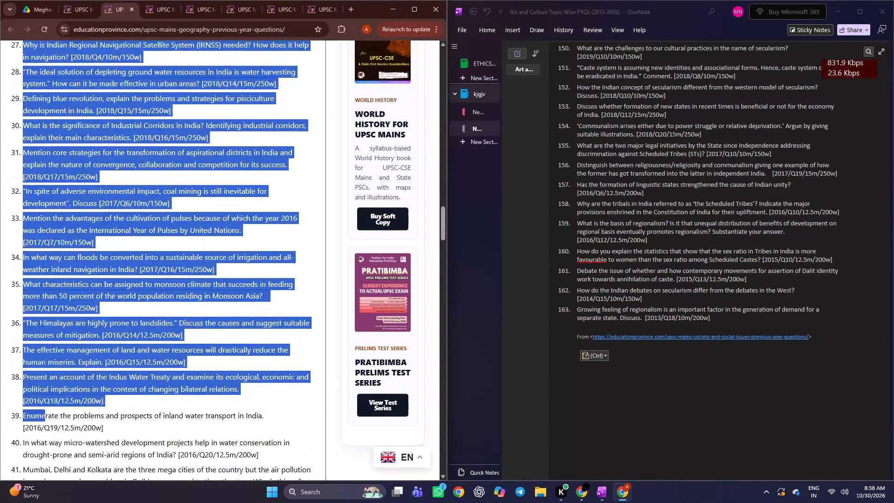
left_click_drag(47, 445, 47, 445)
scroll(47, 445, "down", 15)
scroll(47, 445, "down", 11)
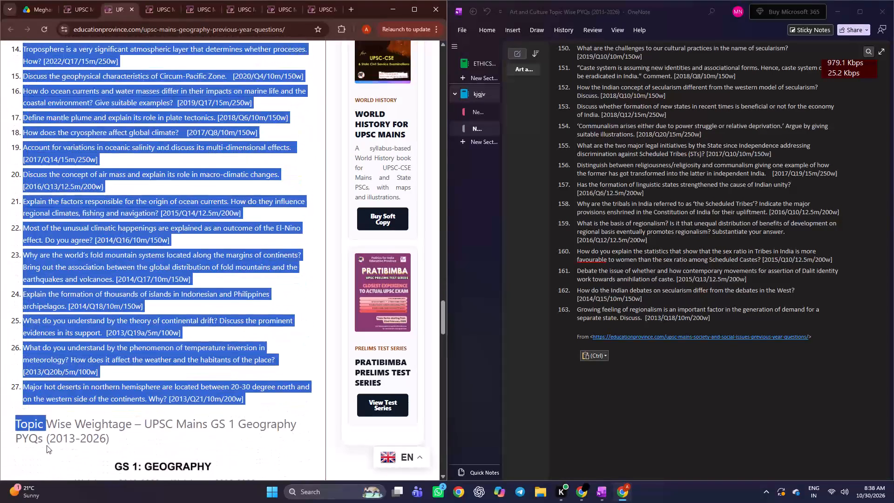
left_click_drag(47, 445, 256, 396)
scroll(47, 445, "down", 5)
scroll(47, 445, "up", 5)
right_click(78, 355)
left_click(126, 362)
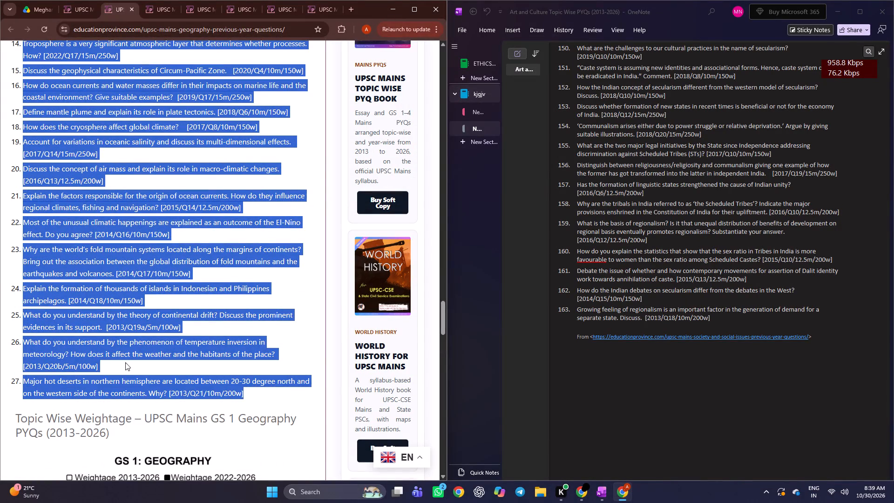
right_click(88, 340)
left_click(119, 349)
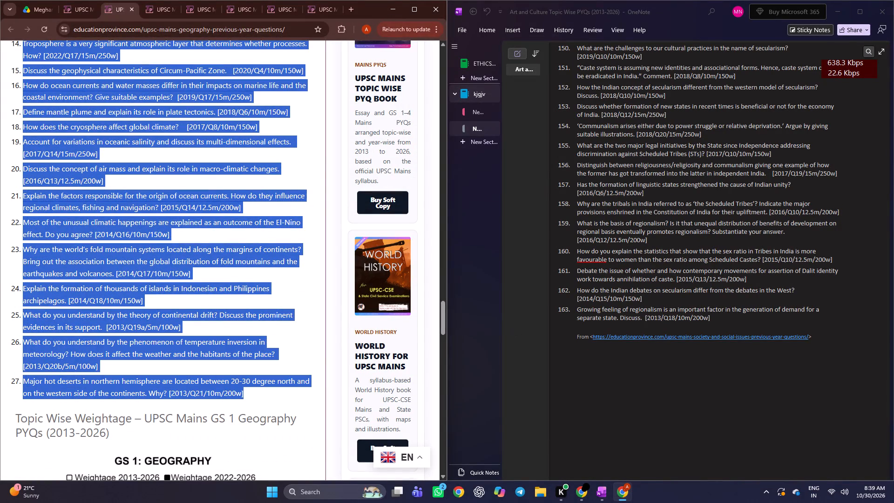
Paste the copied Geography questions into the OneNote page below the Society and Social Issues source link.
left_click(573, 353)
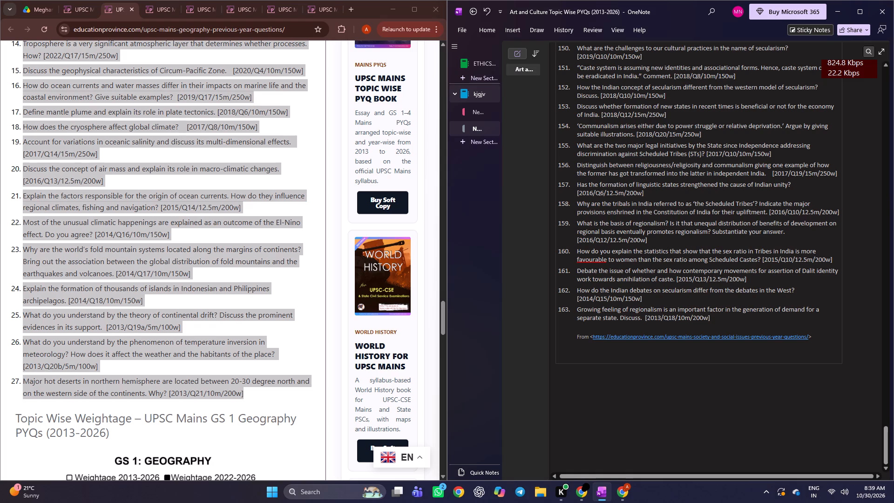
key("ctrl+v")
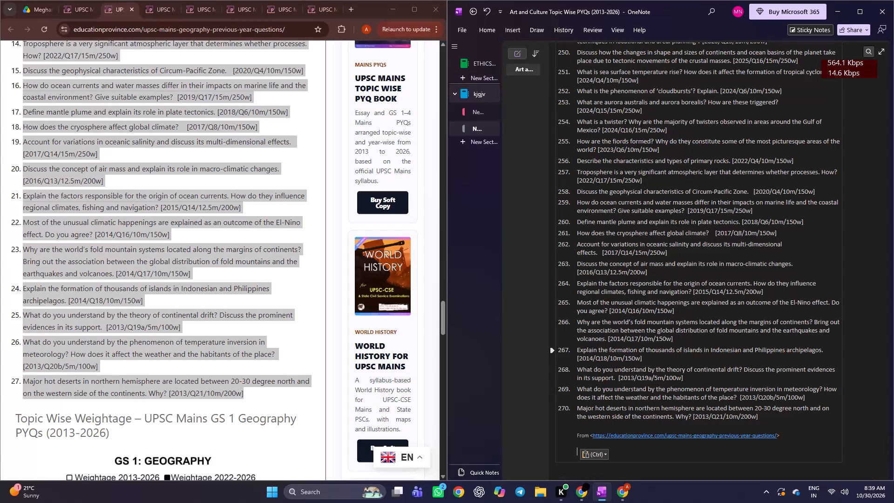
Return to the topic-wise UPSC Mains previous year questions list in Chrome.
left_click(68, 13)
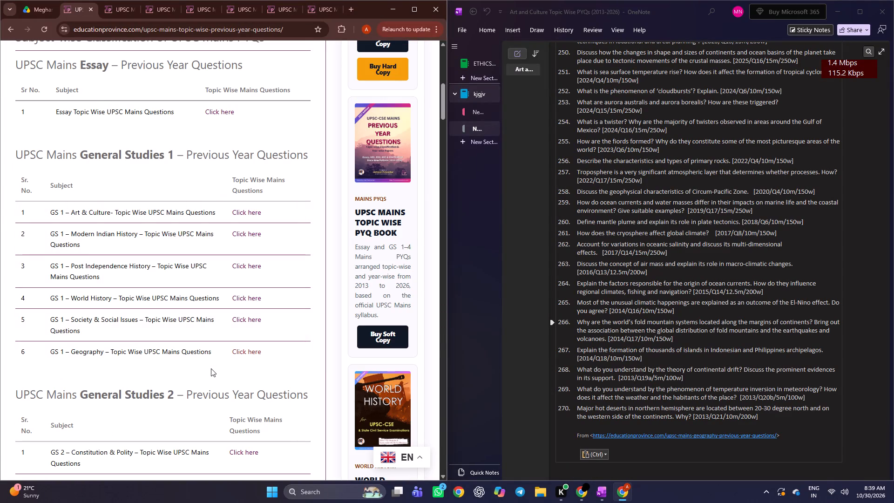
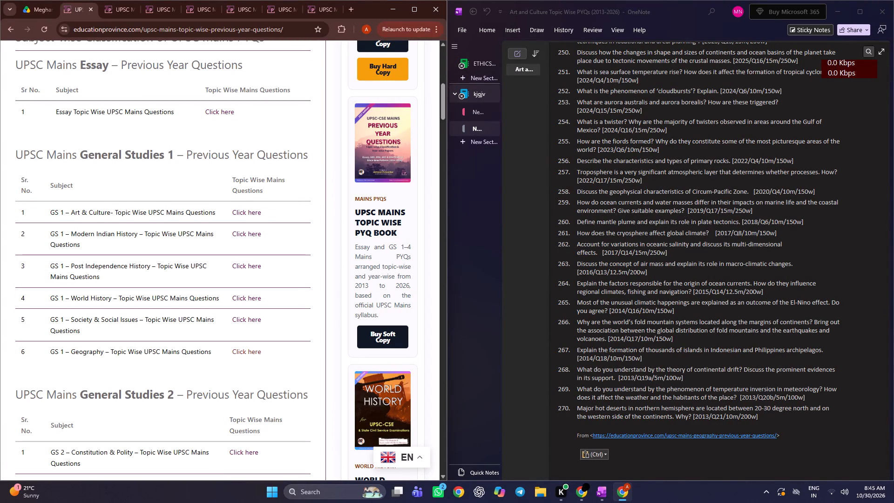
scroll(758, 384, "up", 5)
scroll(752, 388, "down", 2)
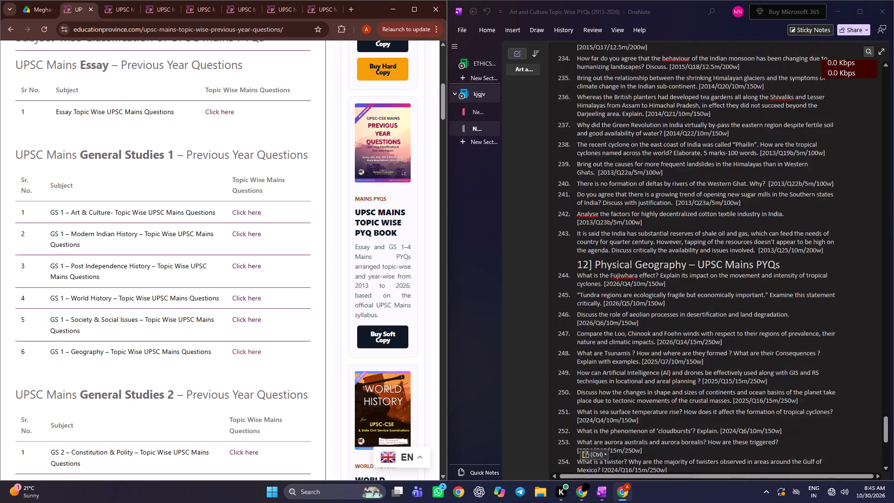
Check the pasted Geography questions against their source page through the last question, then open GS 2 – Constitution & Polity from the topic-wise list.
scroll(752, 387, "down", 2)
left_click(117, 8)
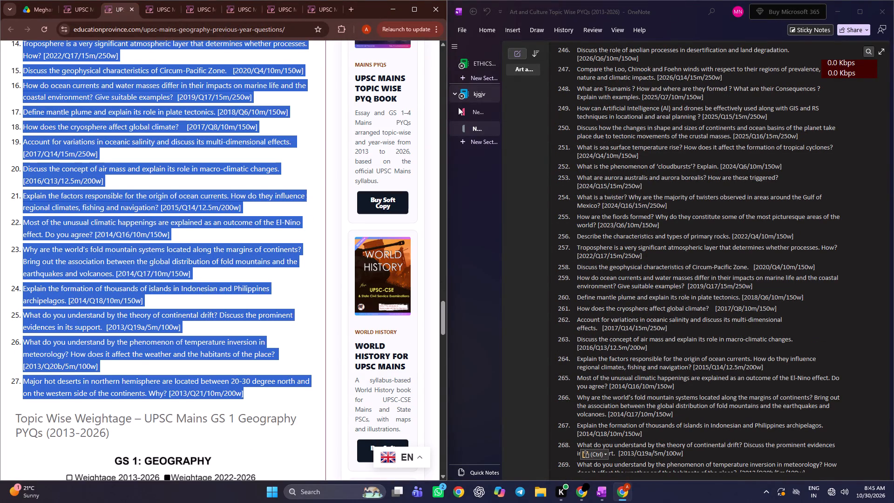
scroll(606, 211, "down", 5)
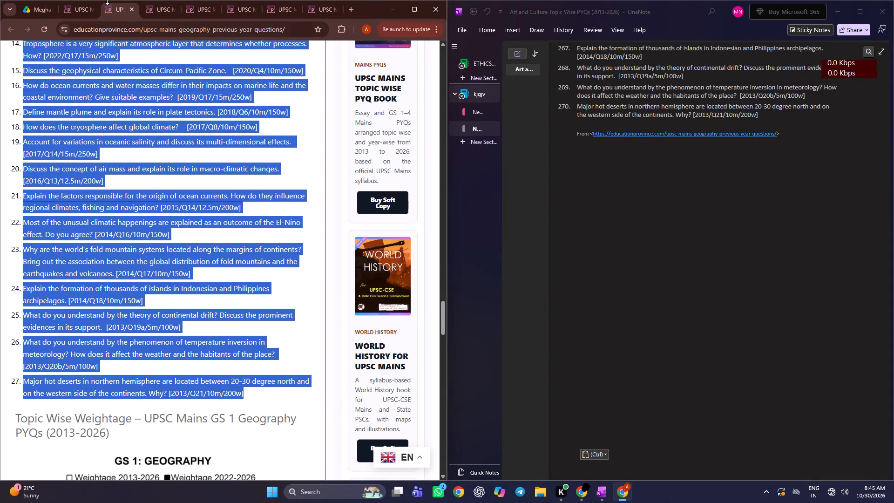
left_click(72, 11)
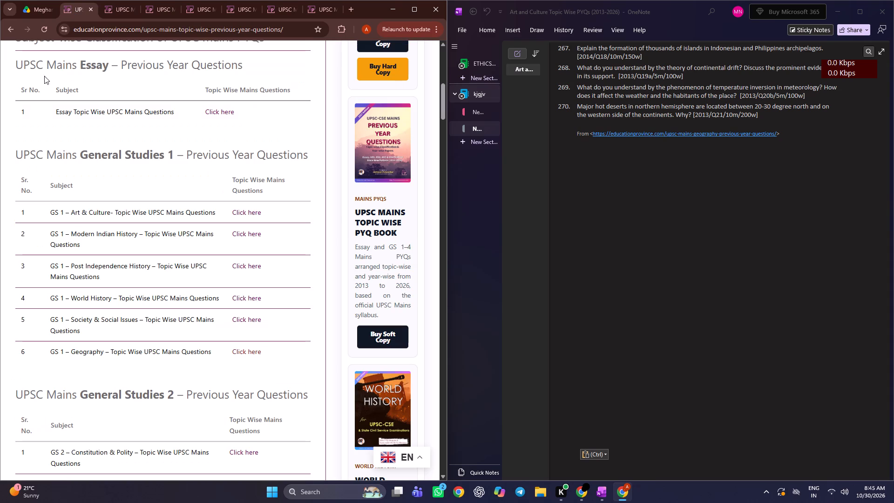
scroll(95, 218, "down", 7)
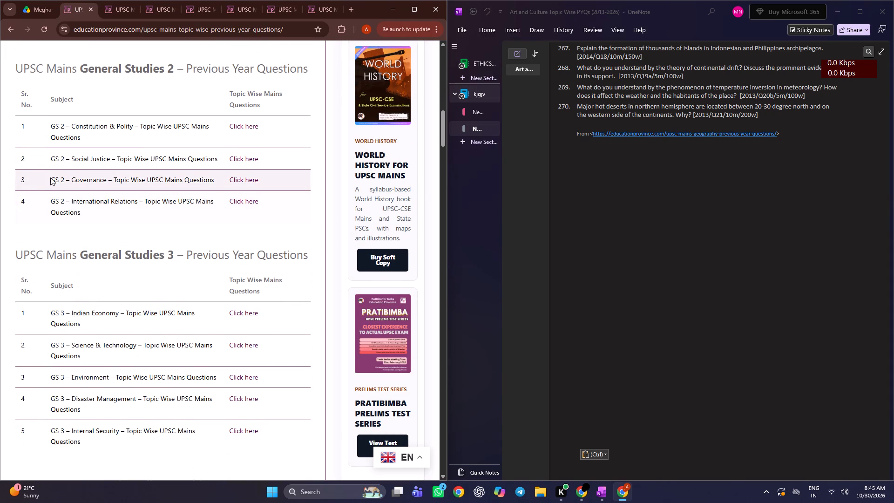
left_click(233, 122)
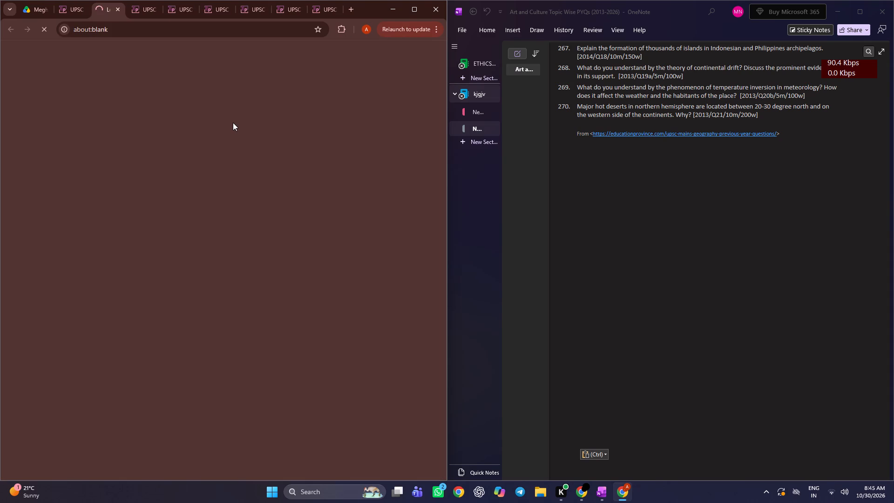
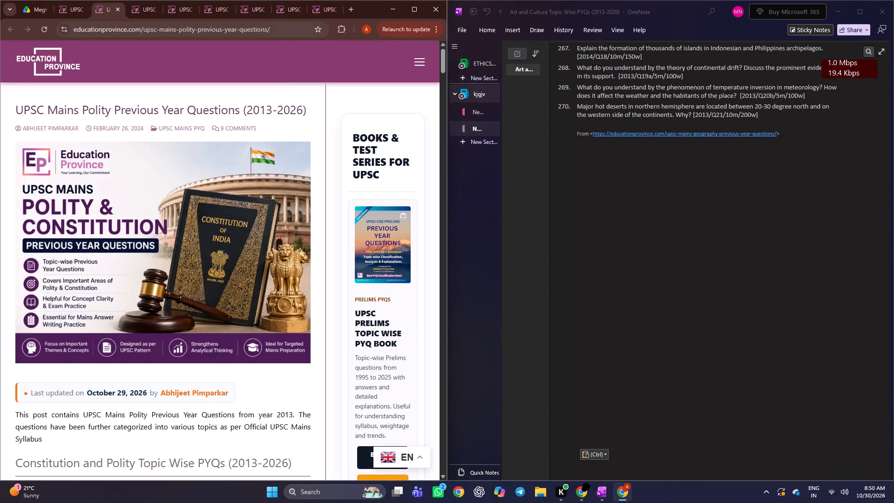
Copy all Constitution and Polity topic-wise PYQs (2013-2026), from the main heading through the last question of topic 9, Quasi-Judicial Bodies.
left_click(140, 4)
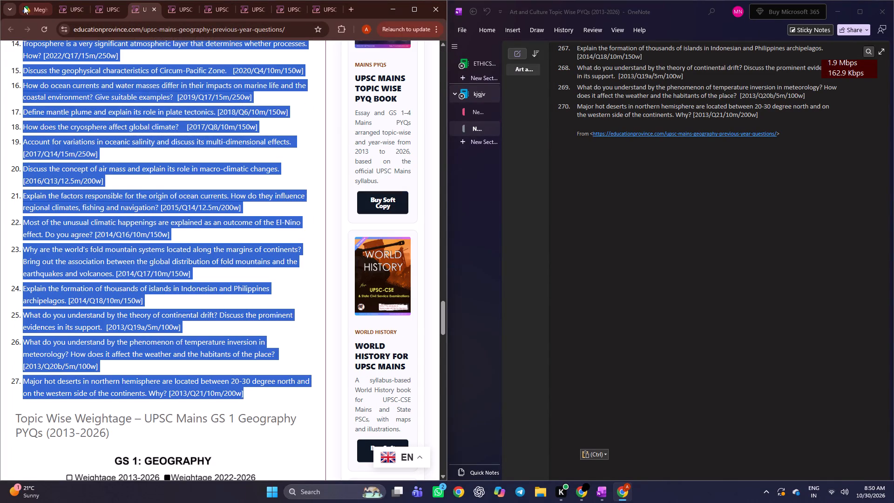
left_click(72, 6)
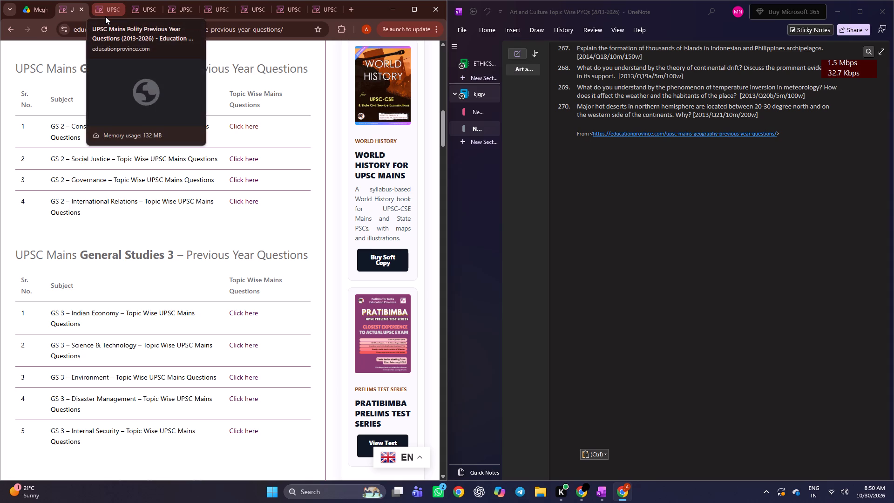
left_click(98, 5)
scroll(114, 290, "down", 3)
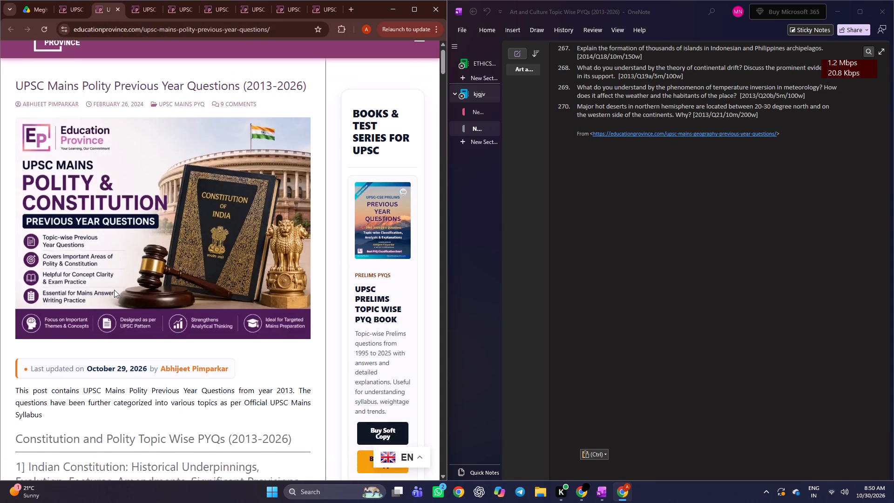
scroll(114, 290, "down", 4)
left_click_drag(16, 131, 72, 399)
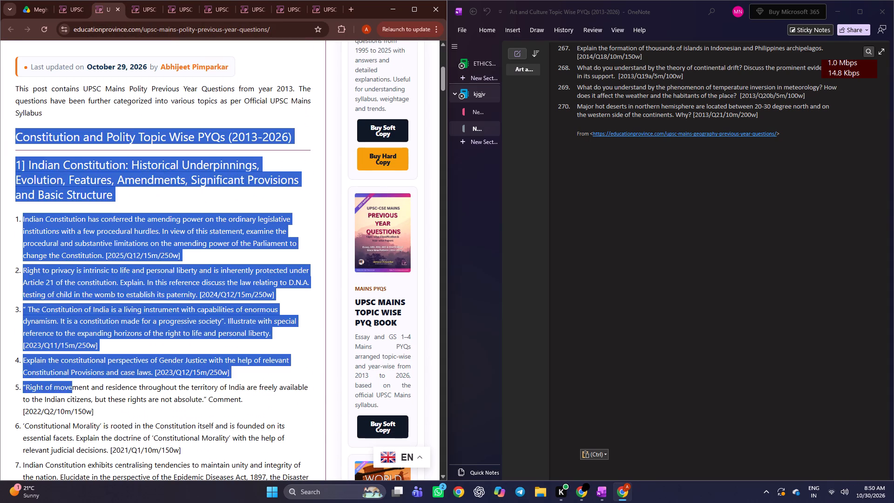
left_click_drag(72, 399, 69, 423)
scroll(73, 421, "down", 11)
scroll(69, 423, "down", 16)
scroll(69, 423, "down", 18)
scroll(69, 423, "down", 5)
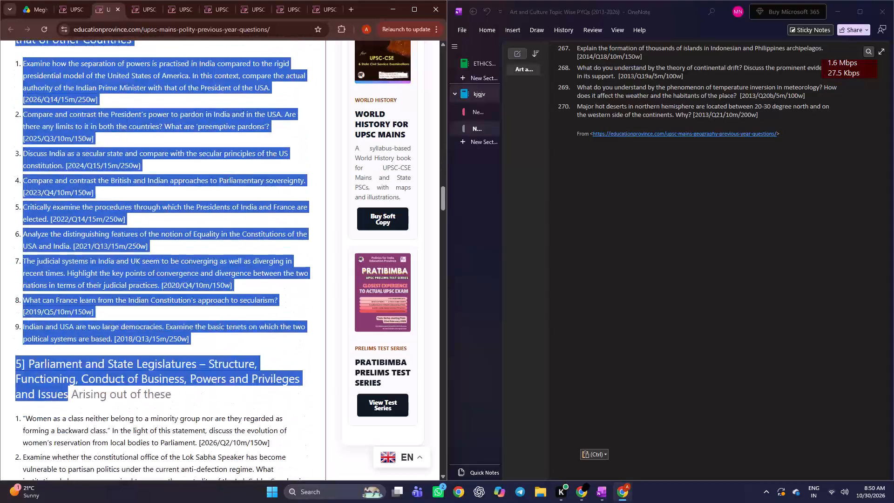
left_click_drag(69, 423, 120, 452)
scroll(69, 423, "down", 5)
scroll(117, 447, "down", 18)
scroll(120, 452, "down", 16)
left_click_drag(120, 452, 118, 457)
scroll(120, 452, "down", 17)
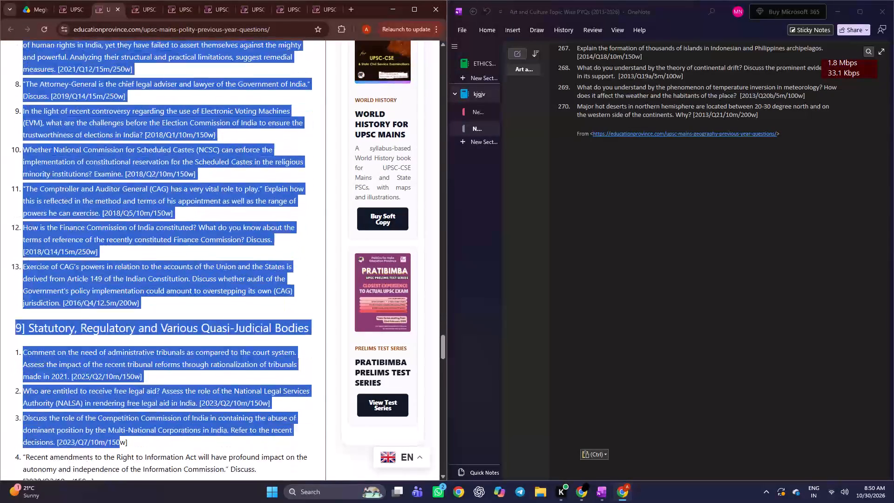
scroll(118, 457, "down", 2)
left_click_drag(118, 457, 134, 309)
scroll(118, 457, "down", 8)
scroll(134, 484, "up", 4)
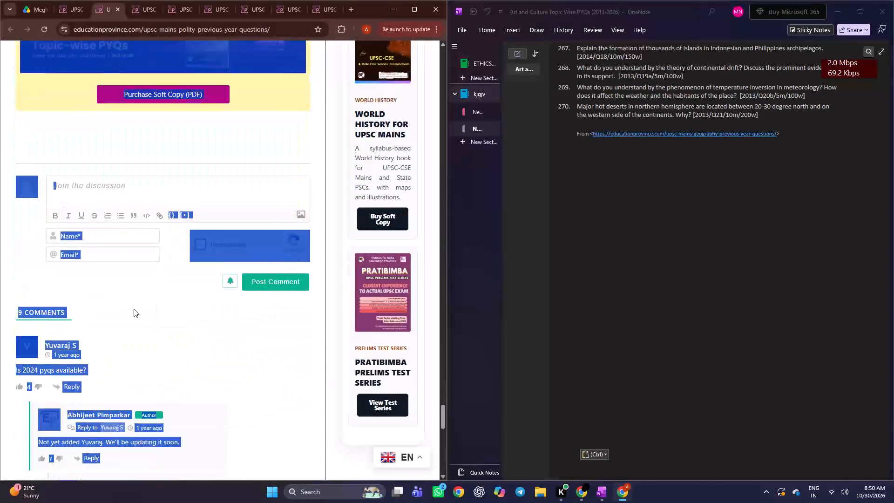
scroll(134, 309, "up", 2)
left_click_drag(134, 309, 112, 262)
scroll(114, 0, "up", 3)
scroll(111, 79, "down", 6)
scroll(114, 189, "down", 6)
scroll(112, 262, "down", 5)
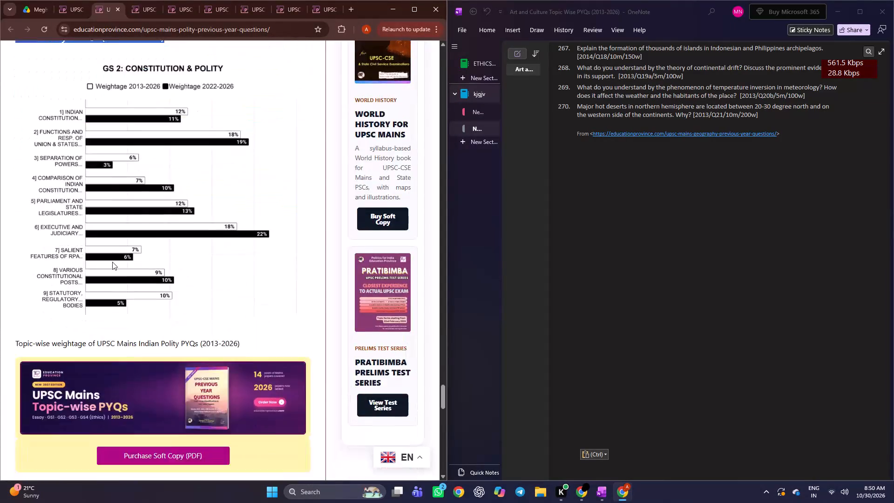
left_click_drag(112, 262, 230, 235)
scroll(112, 262, "up", 6)
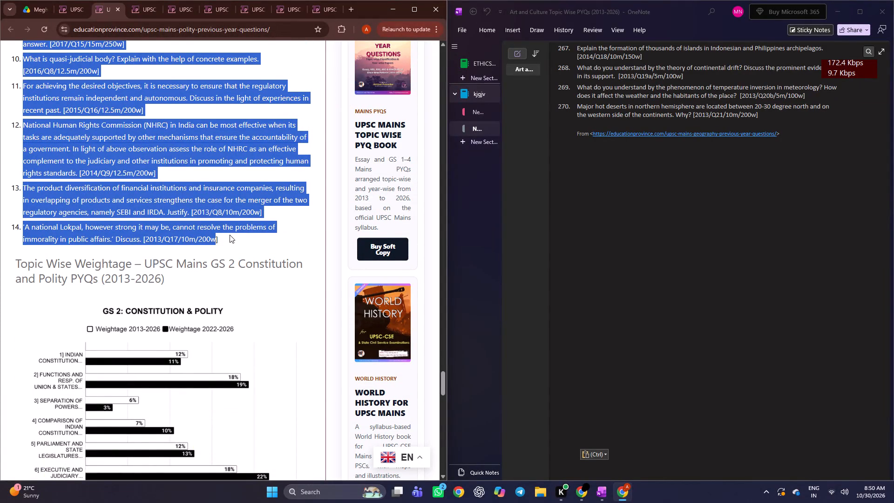
right_click(139, 200)
left_click(194, 207)
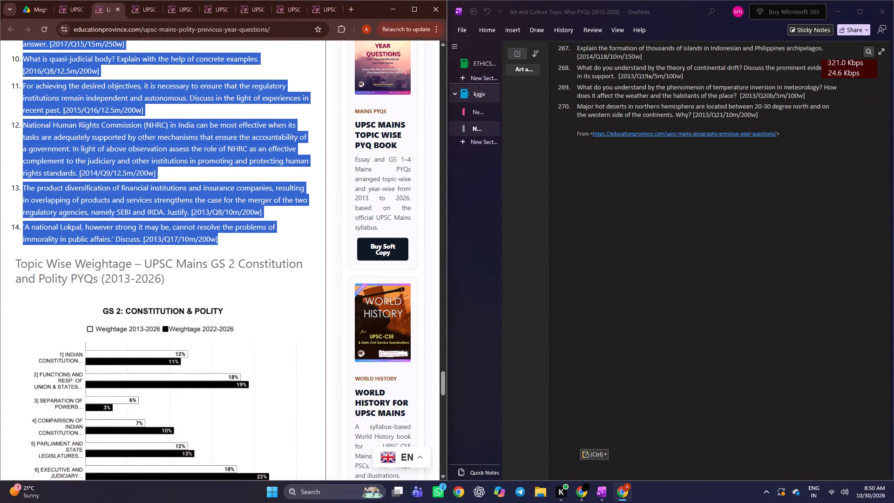
right_click(151, 198)
right_click(151, 198)
left_click(189, 209)
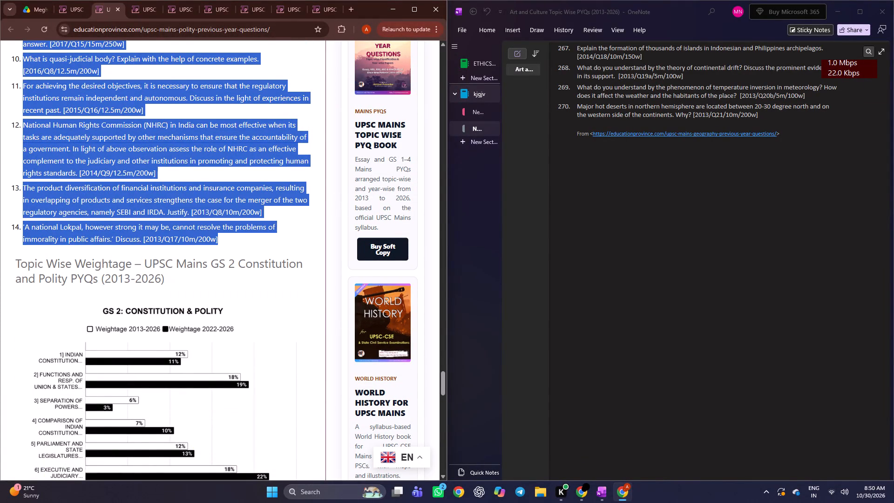
Switch to OneNote and paste the polity questions below the geography source link at the end of the page.
double_click(582, 152)
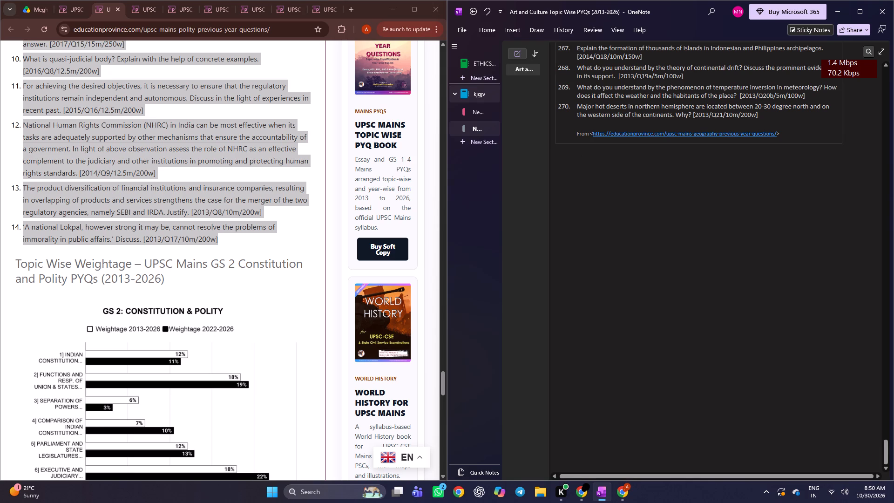
left_click(568, 137)
key("Down")
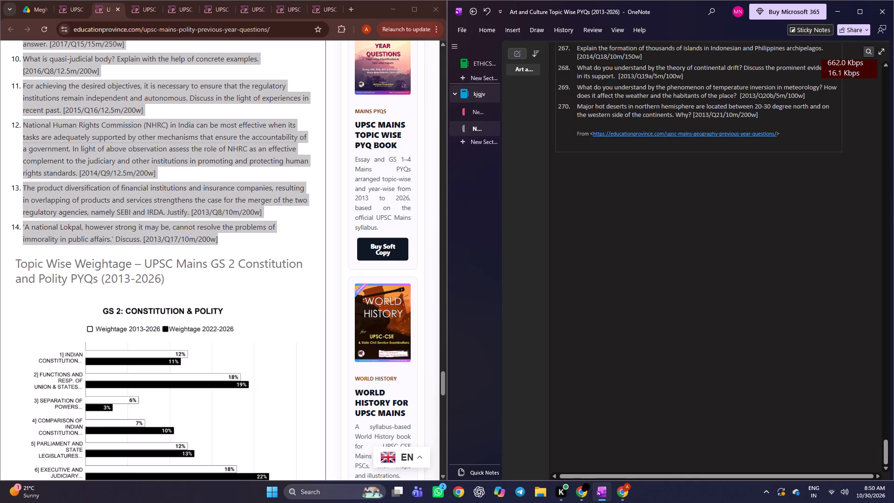
key("Down")
key("ctrl+v")
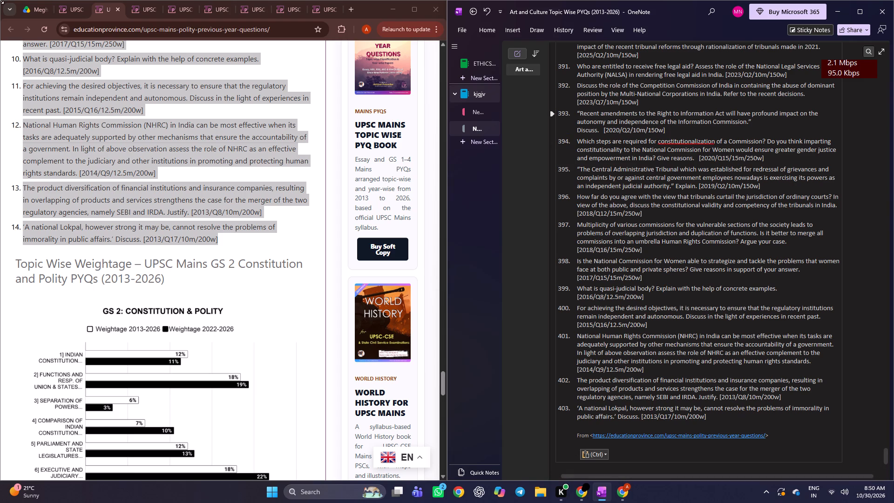
Return to the browser's topic-wise subject list and open the GS 2 Social Justice questions page.
left_click(72, 6)
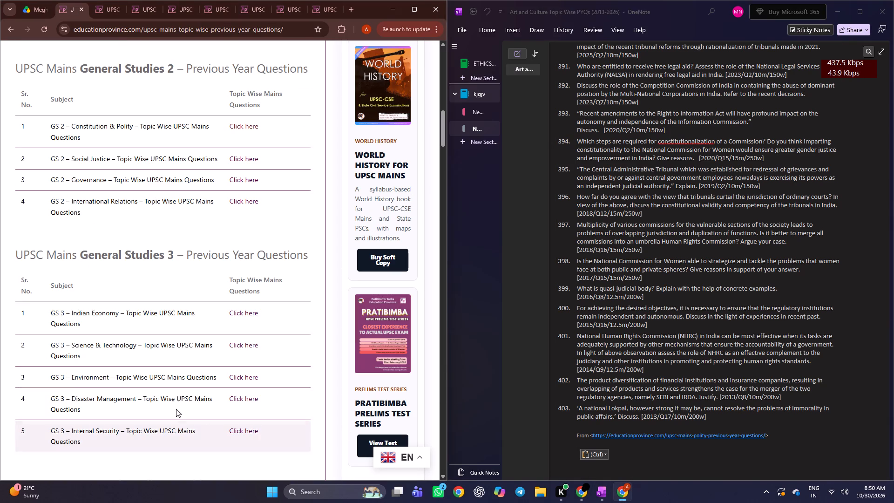
left_click(261, 163)
left_click(236, 159)
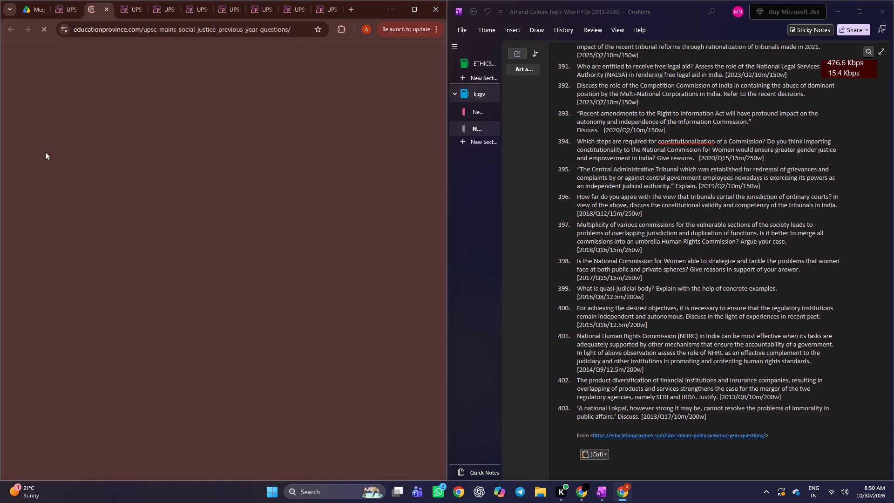
Copy all Social Justice topic-wise PYQs (2013-2026), from the main heading through the last question of topic 14, Poverty and Hunger.
scroll(202, 279, "down", 6)
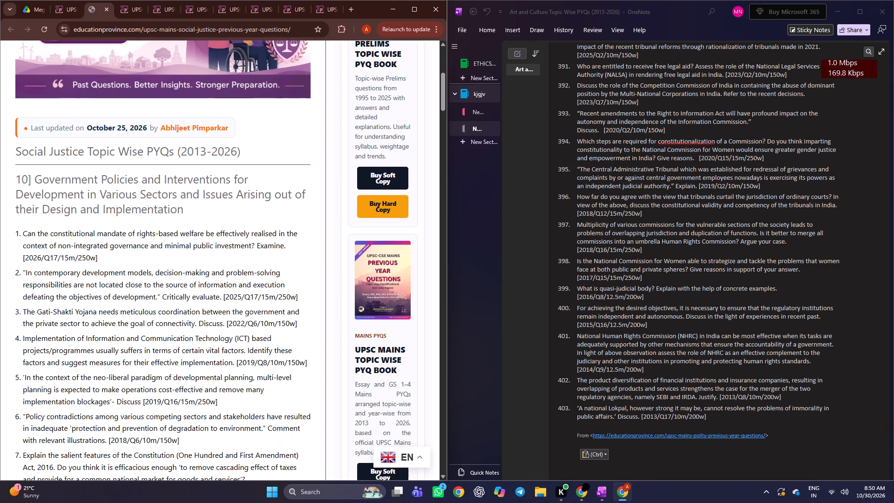
left_click_drag(18, 148, 61, 382)
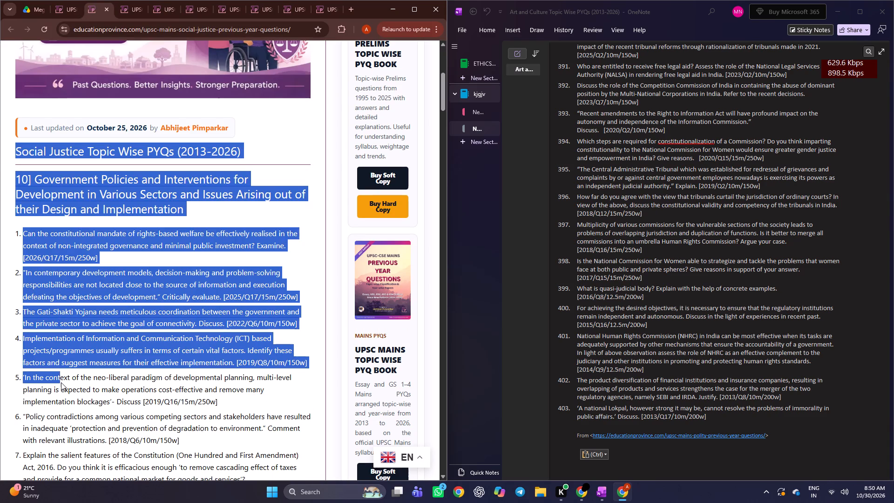
left_click_drag(61, 382, 61, 383)
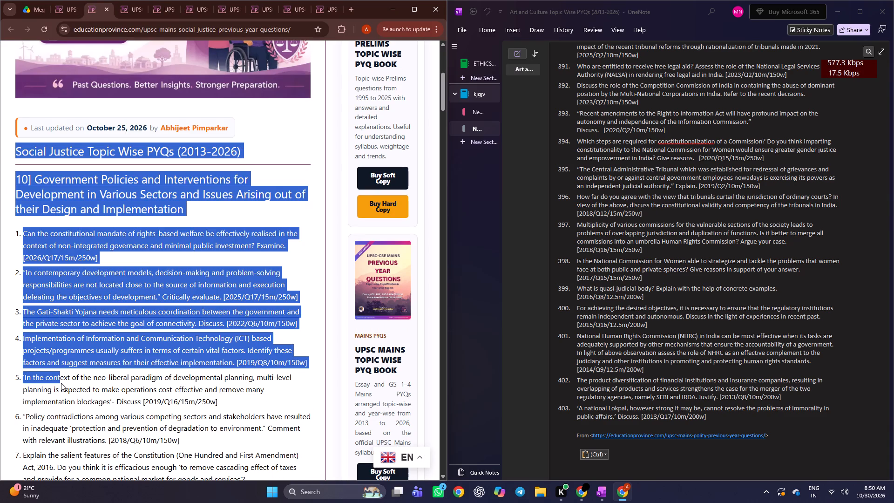
left_click_drag(61, 383, 55, 400)
scroll(60, 385, "down", 13)
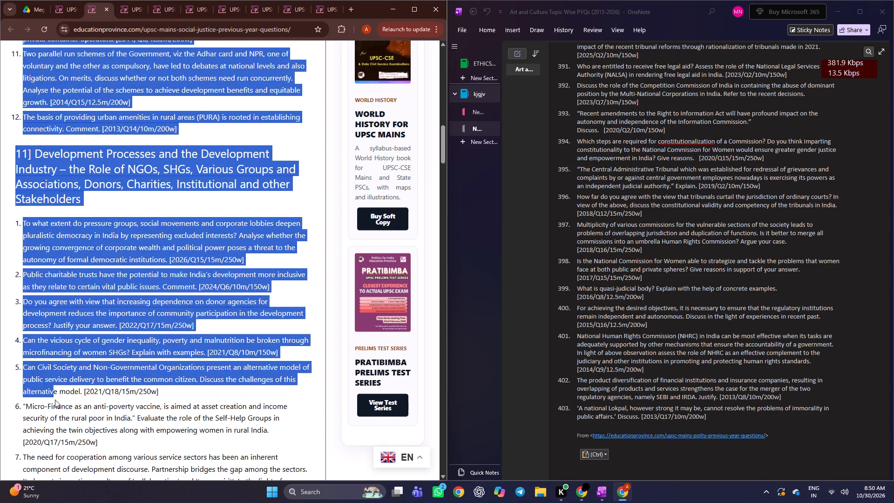
left_click_drag(55, 400, 54, 417)
scroll(55, 400, "down", 20)
scroll(54, 417, "down", 18)
scroll(54, 417, "down", 9)
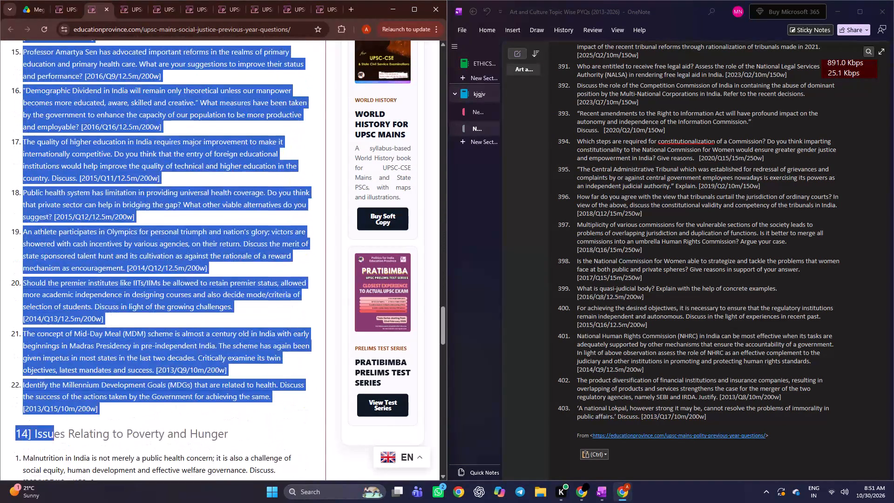
scroll(54, 417, "down", 1)
left_click_drag(54, 417, 95, 392)
scroll(54, 417, "down", 6)
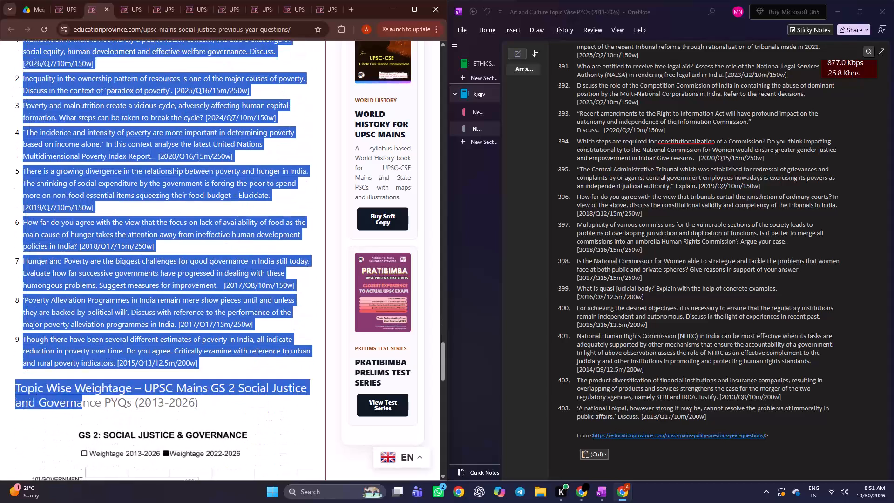
left_click_drag(95, 392, 199, 360)
right_click(138, 334)
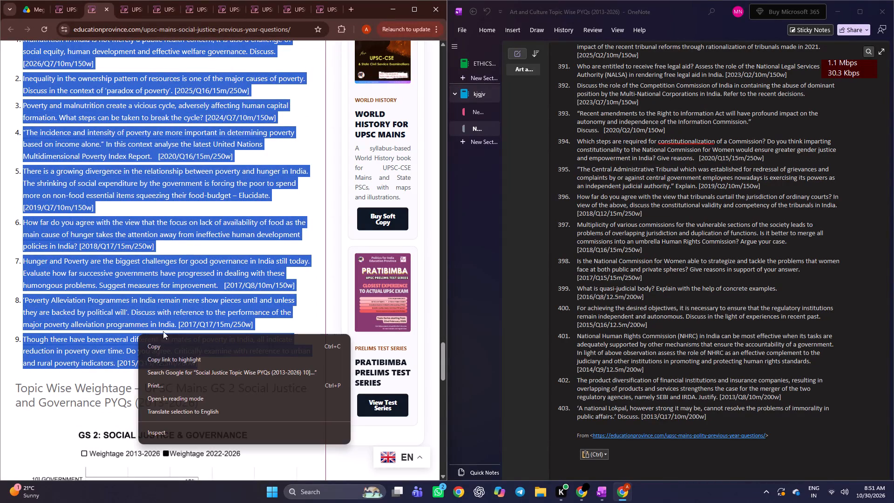
left_click(174, 341)
right_click(154, 348)
left_click(171, 362)
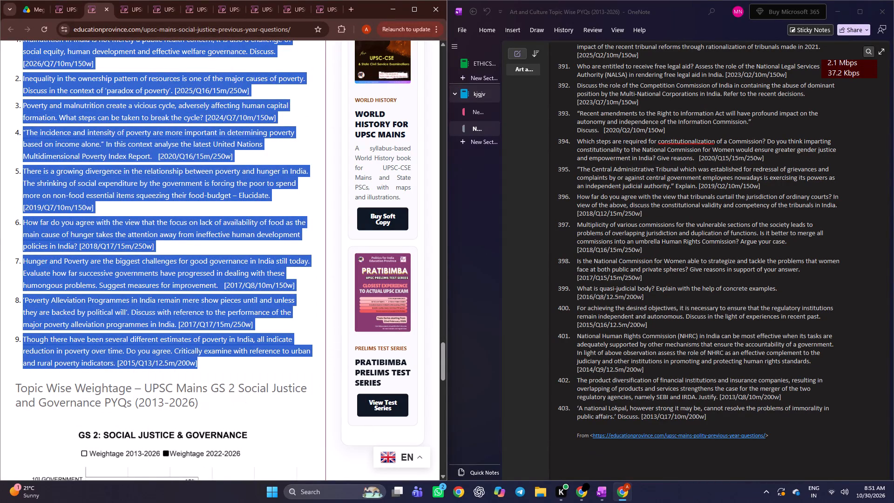
Switch to OneNote and paste the social justice questions below the polity source link.
left_click(567, 454)
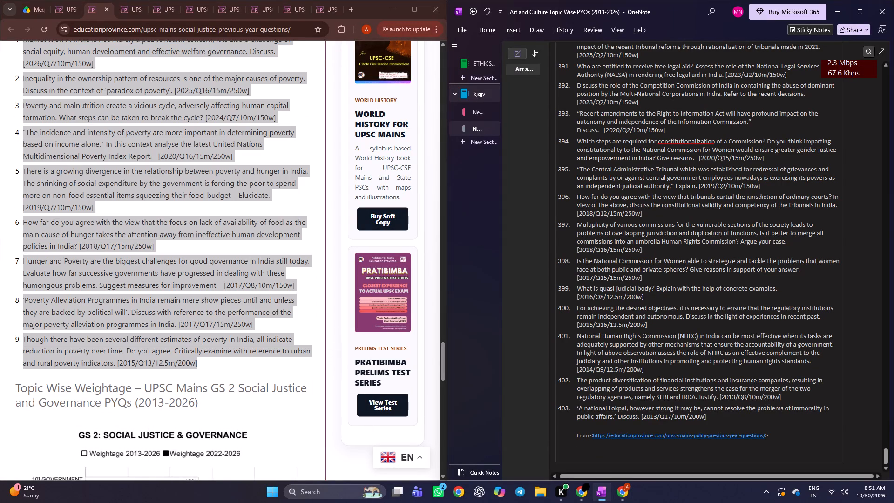
key("ctrl+v")
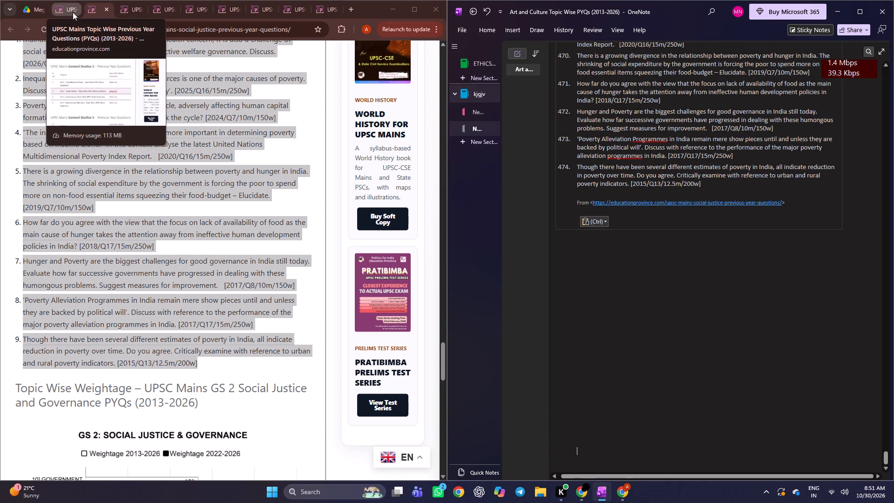
Return to the browser's topic-wise subject list and open the GS 2 Governance questions page.
left_click(73, 12)
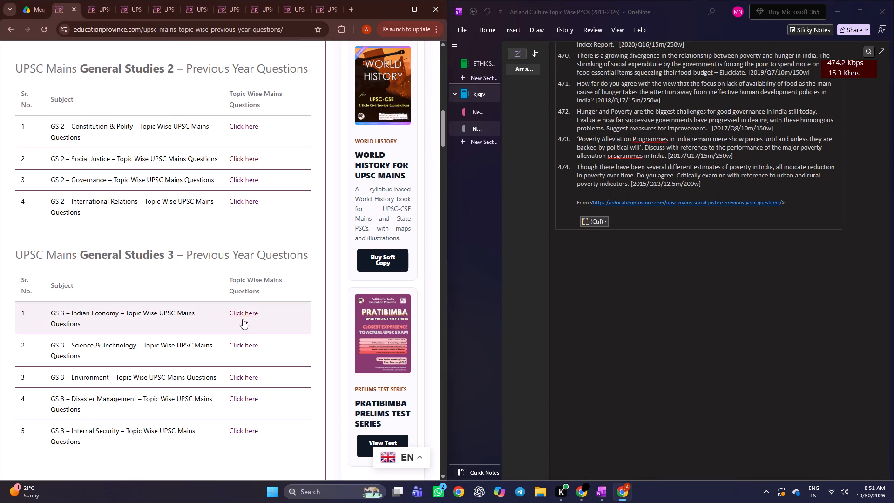
left_click(238, 179)
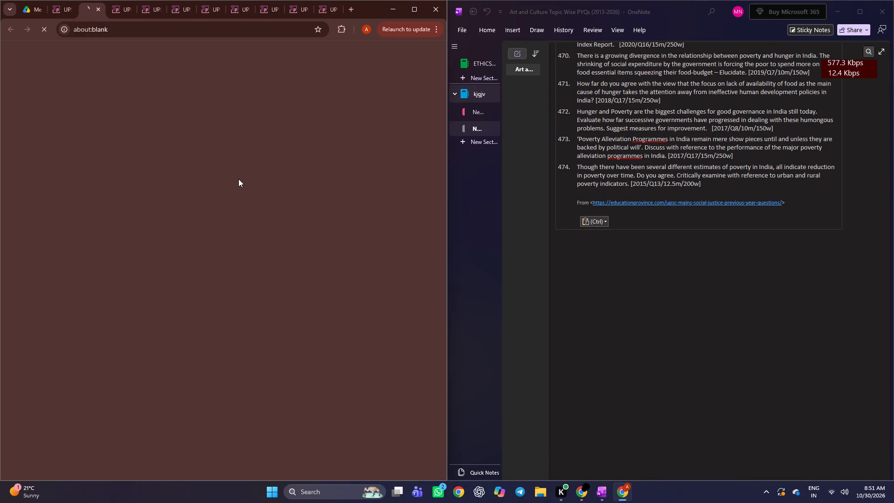
Copy all Governance topic-wise PYQs (2013-2026), from the main heading through the last question of topic 16, Role of Civil Services.
scroll(88, 272, "down", 6)
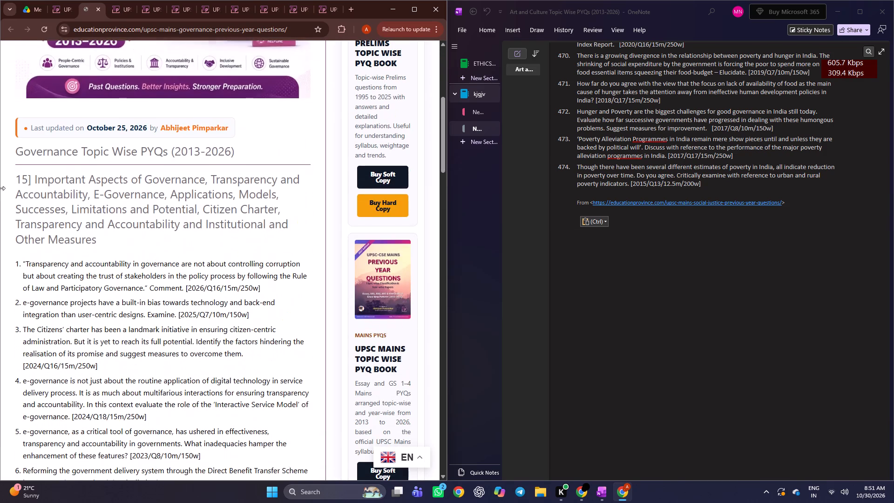
left_click_drag(12, 145, 53, 350)
scroll(54, 349, "down", 9)
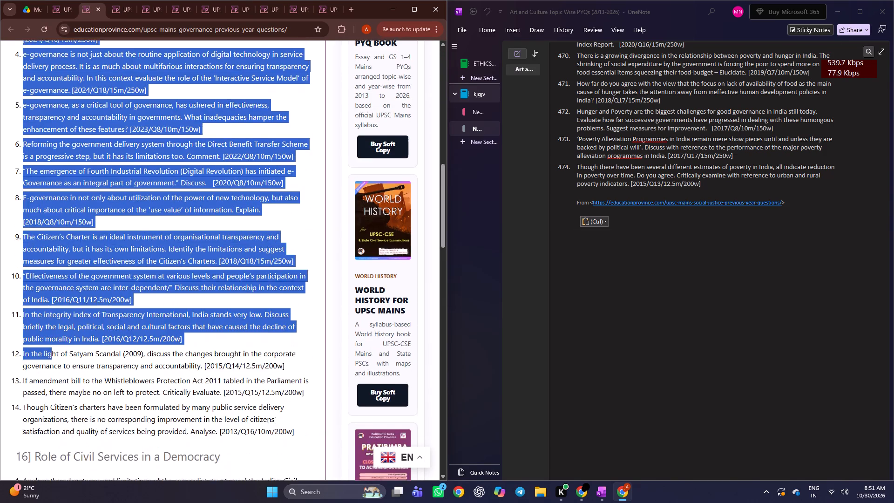
scroll(53, 350, "down", 4)
left_click_drag(53, 350, 81, 298)
scroll(53, 350, "down", 5)
scroll(53, 350, "up", 1)
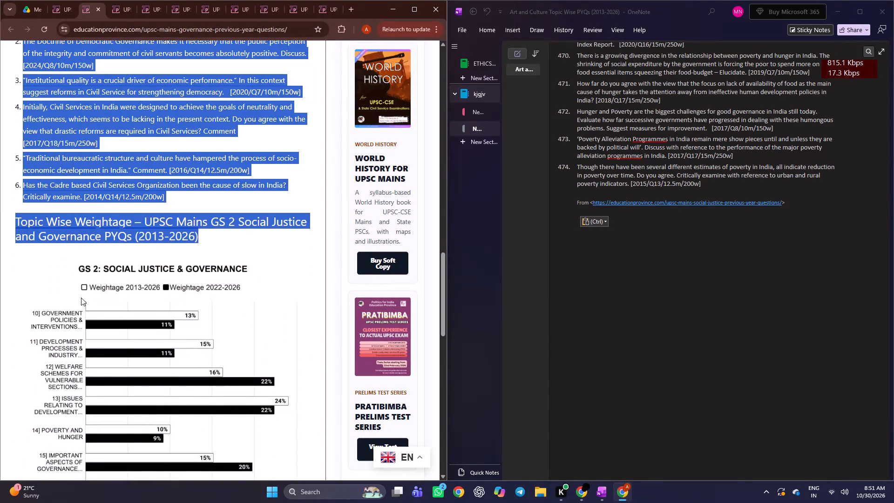
left_click_drag(81, 298, 169, 200)
right_click(102, 191)
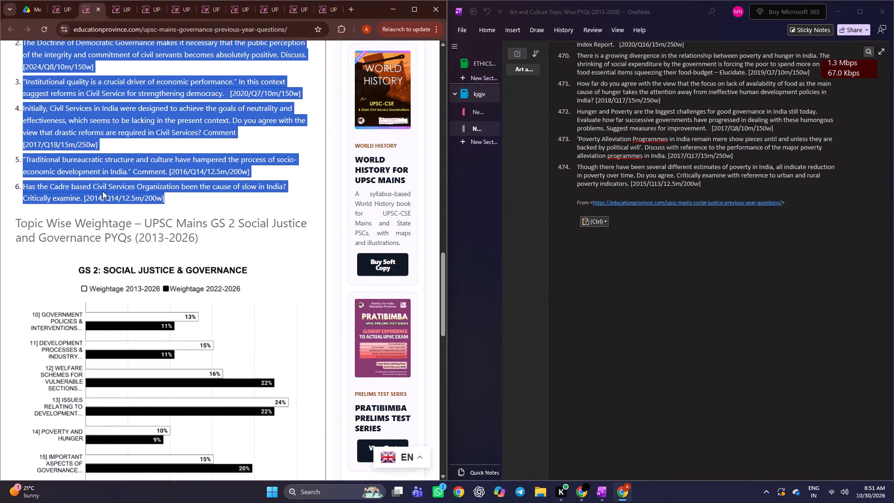
left_click(122, 200)
right_click(117, 194)
left_click(142, 206)
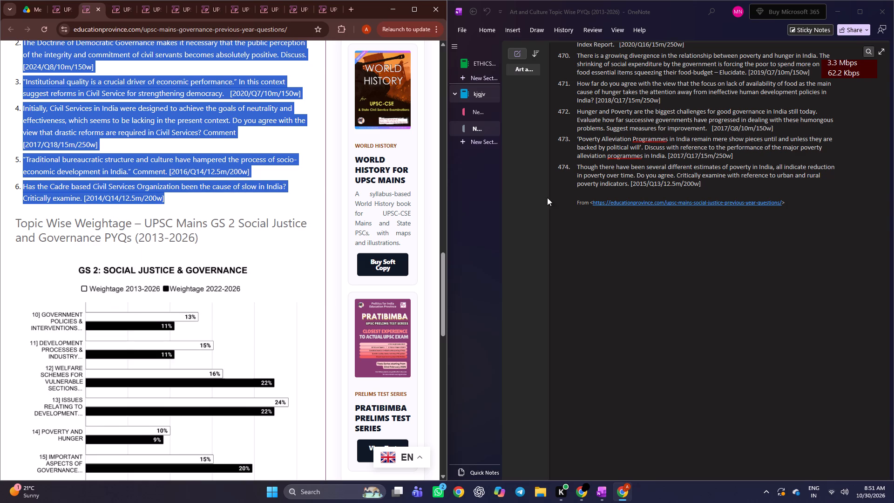
Switch to OneNote, paste the governance questions below the social justice source link, and check the pasted text.
left_click(578, 217)
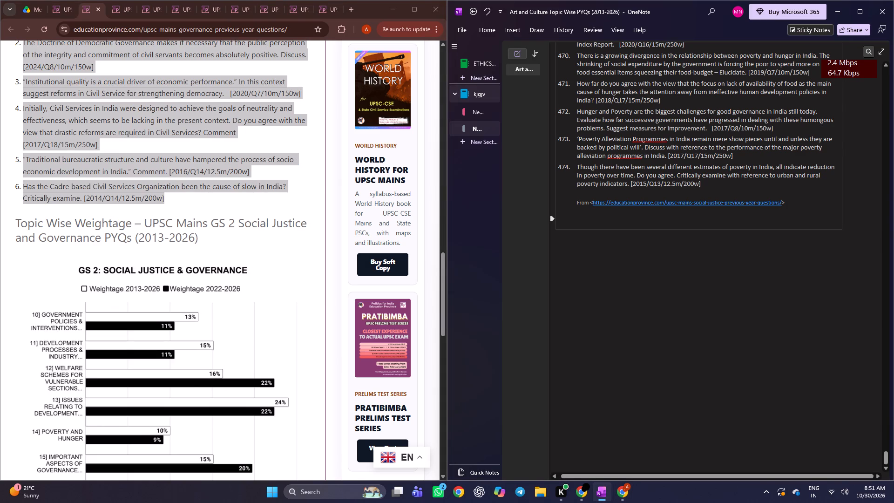
key("ctrl+v")
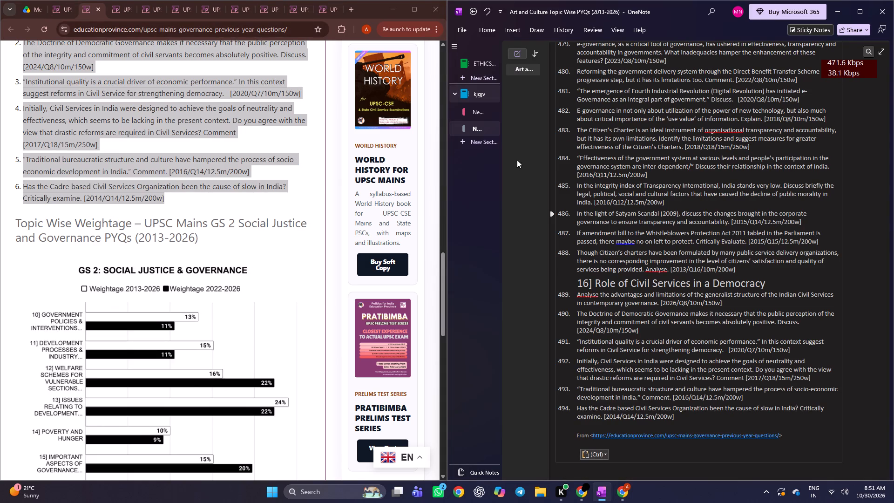
scroll(611, 239, "up", 6)
scroll(611, 239, "down", 3)
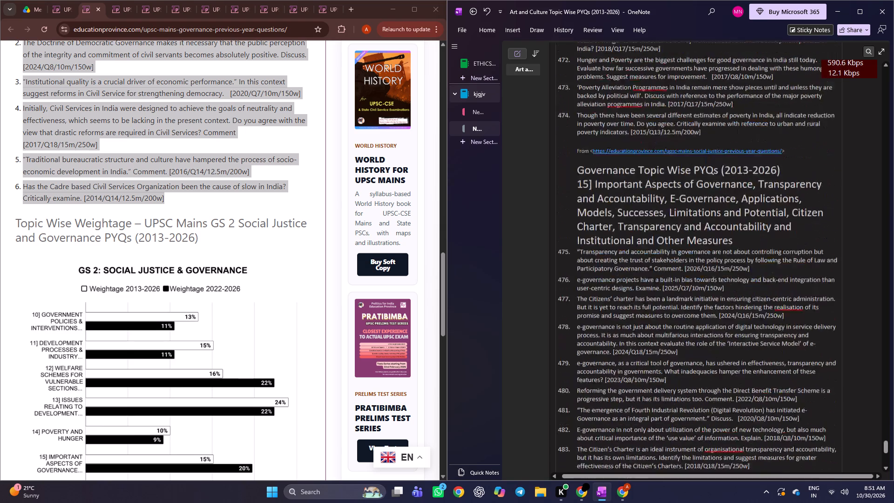
scroll(611, 239, "down", 4)
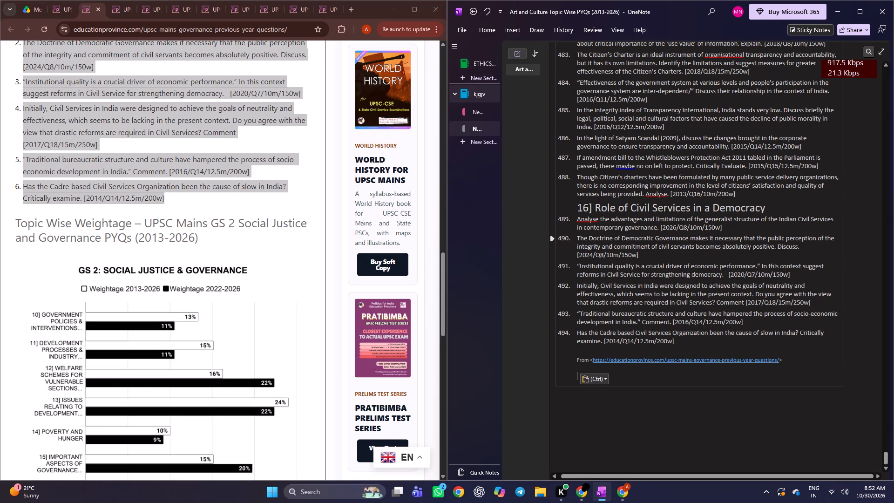
scroll(611, 239, "down", 1)
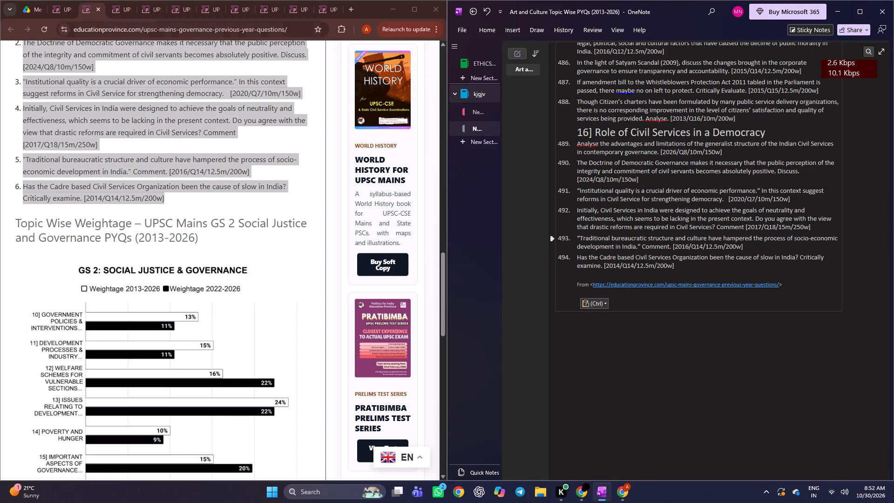
Return to the browser's topic-wise subject list and open the GS 2 International Relations questions page.
left_click(86, 9)
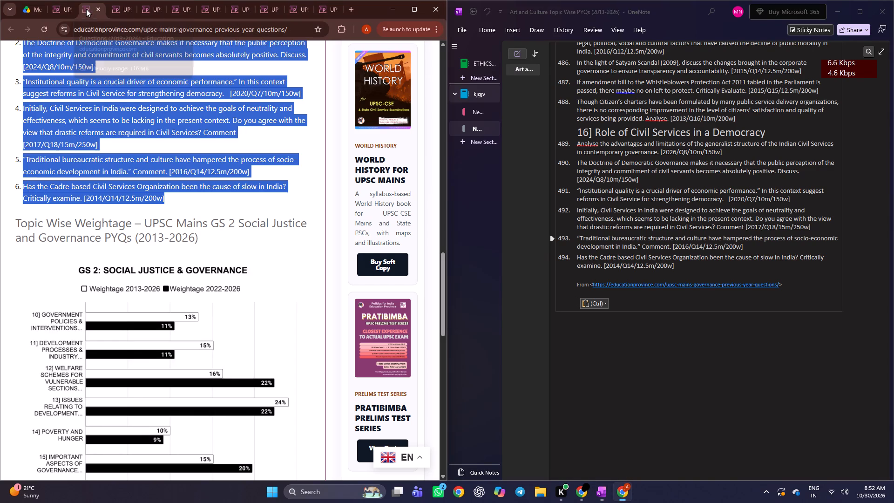
scroll(91, 98, "up", 17)
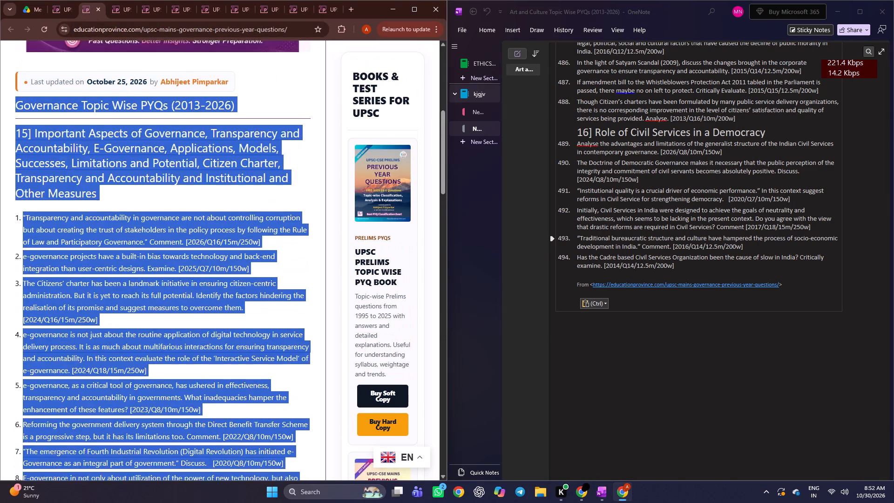
scroll(91, 98, "up", 2)
scroll(91, 98, "down", 2)
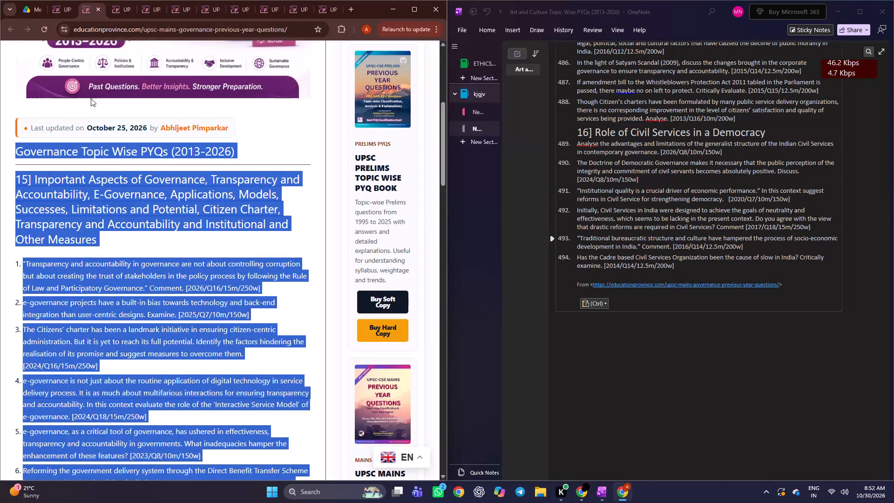
left_click(63, 5)
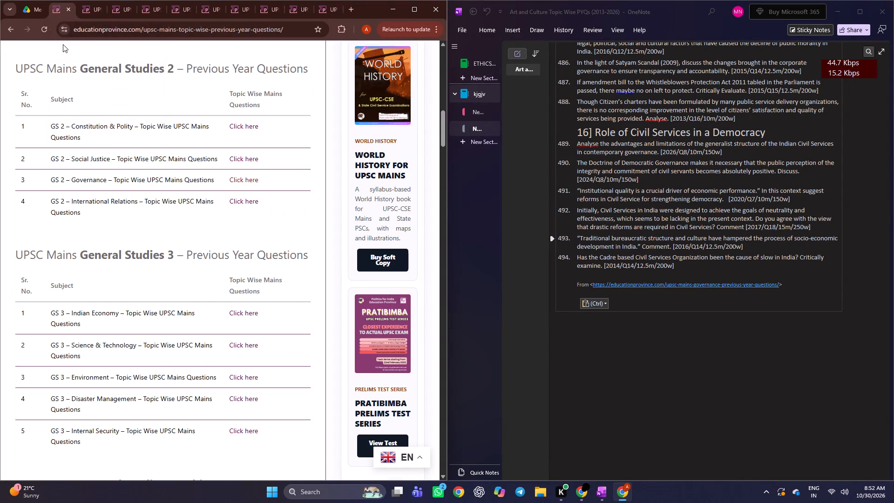
left_click(252, 204)
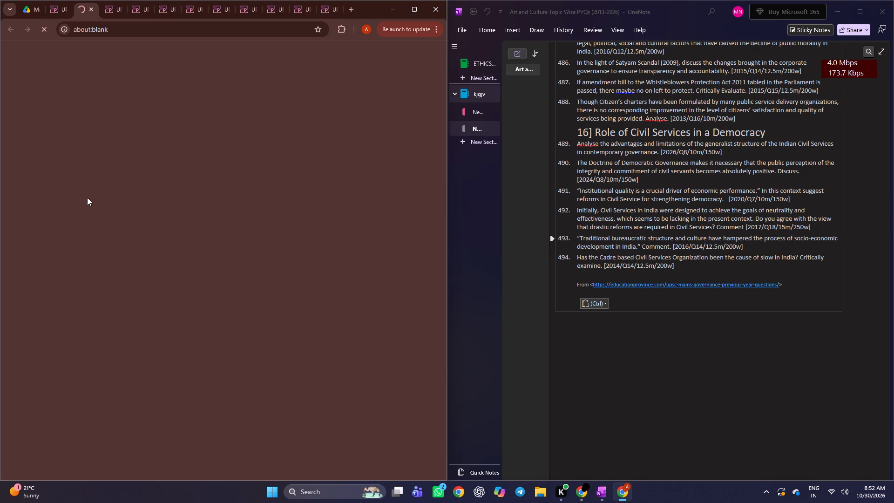
Copy all International Relations topic-wise PYQs (2013-2026), from the main heading through the last question of topic 20, Important International Institutions.
scroll(88, 296, "down", 7)
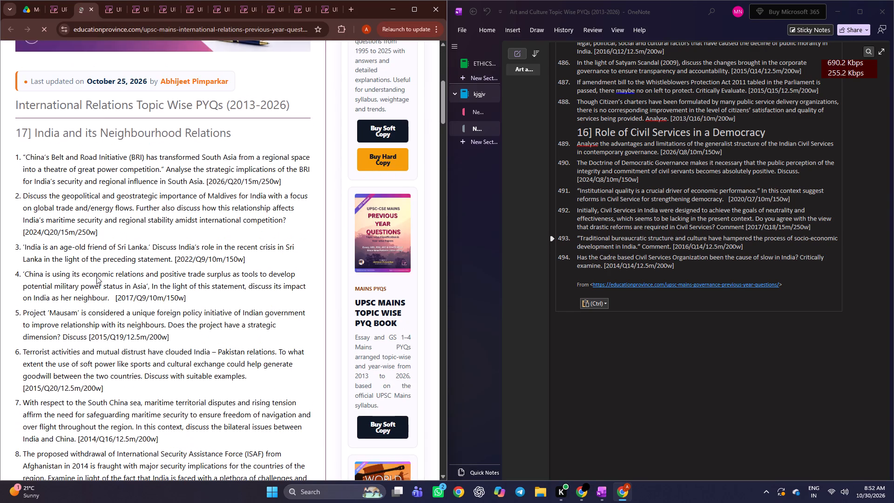
left_click_drag(16, 102, 23, 143)
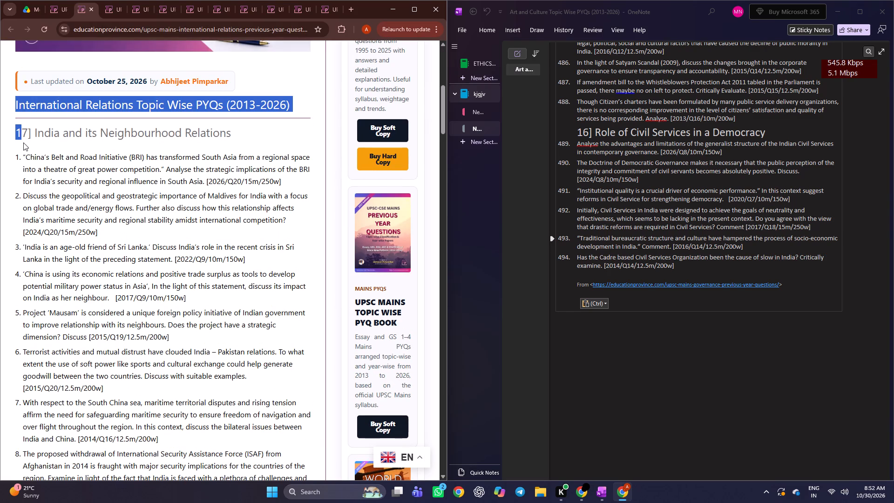
left_click_drag(23, 143, 66, 429)
scroll(74, 394, "down", 19)
scroll(66, 429, "down", 17)
scroll(66, 429, "down", 4)
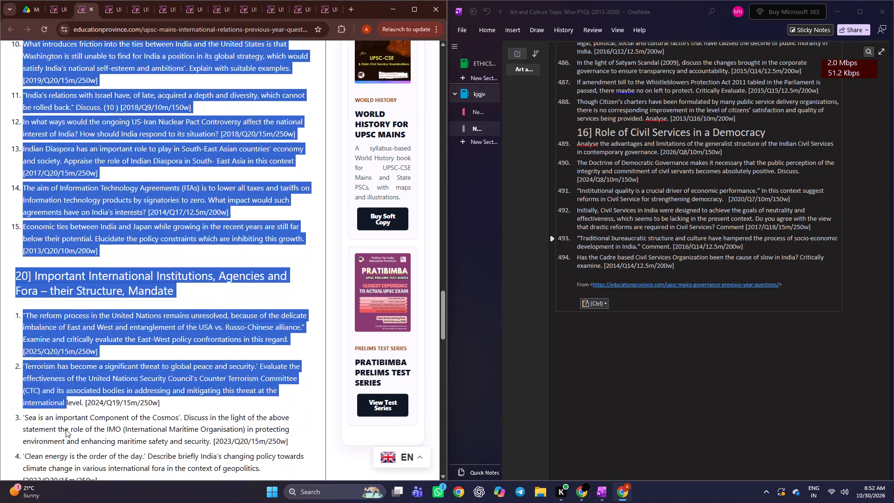
left_click_drag(66, 429, 80, 406)
scroll(66, 429, "down", 13)
scroll(66, 429, "up", 2)
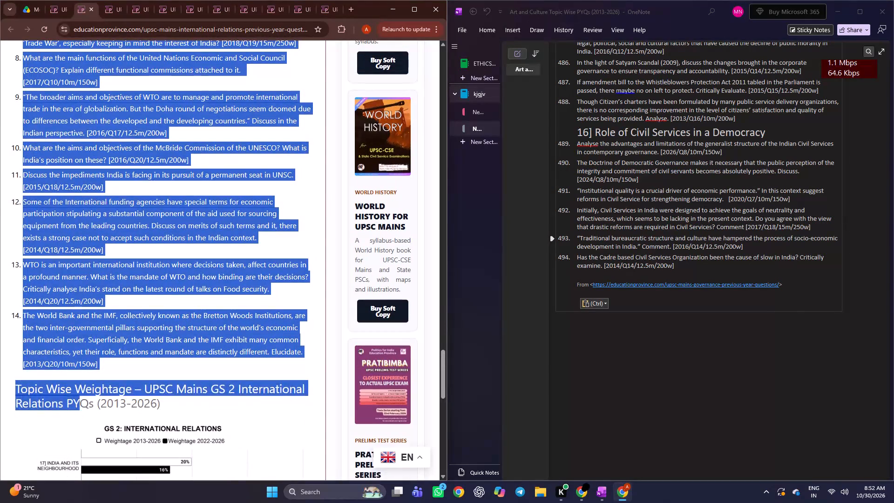
left_click_drag(80, 406, 101, 366)
right_click(92, 351)
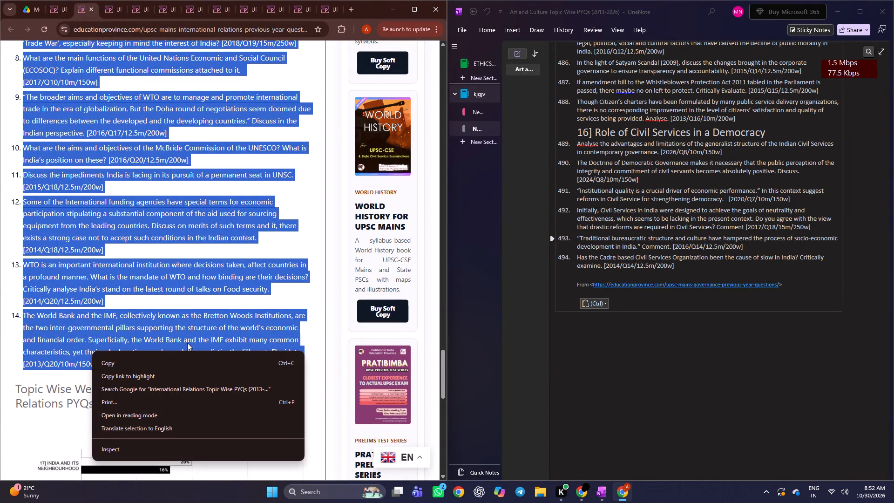
left_click(163, 356)
right_click(121, 343)
left_click(148, 356)
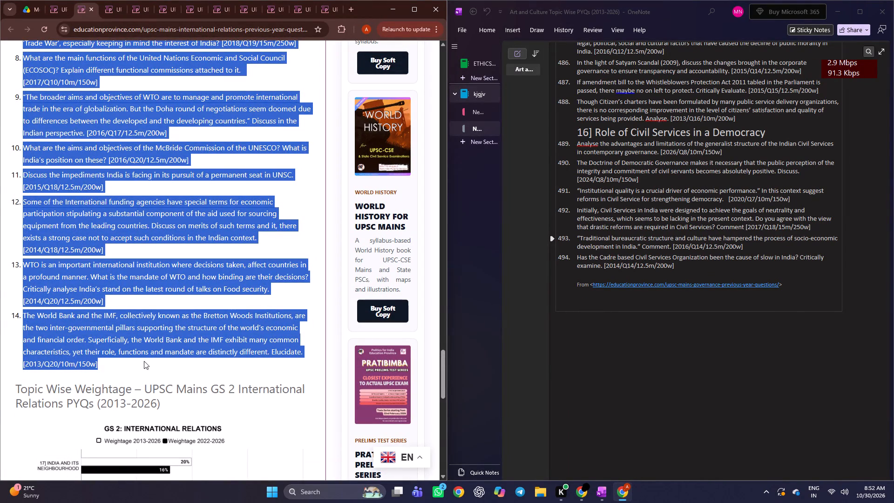
Switch to OneNote and paste the international relations questions below the governance source link, keeping the source formatting.
left_click(581, 309)
right_click(581, 309)
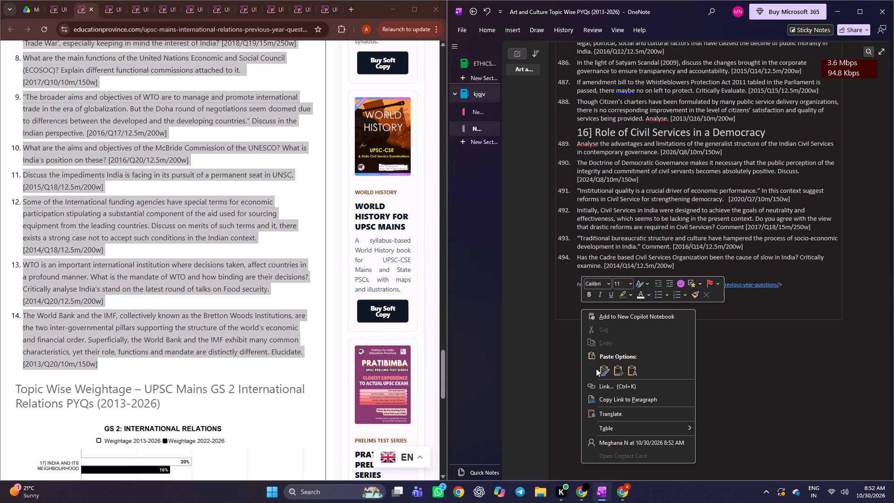
left_click(601, 370)
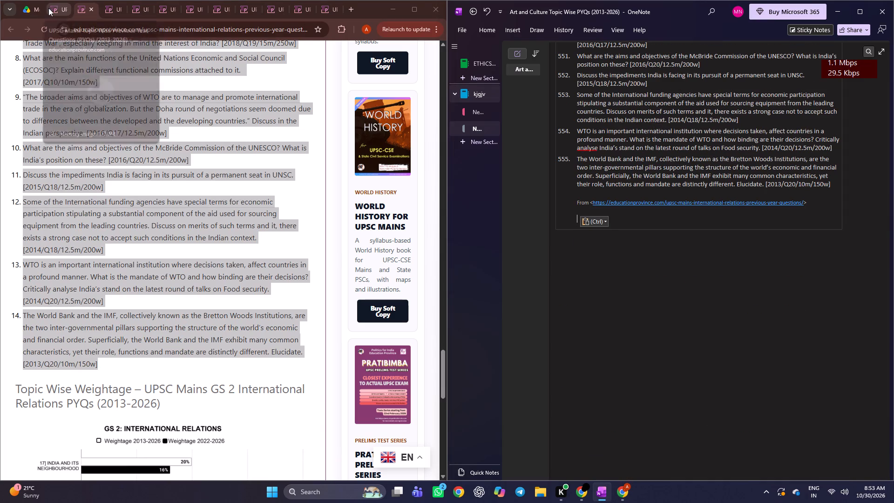
Review the browser's governance questions page, the GS 2 subject list and the international relations questions pasted in OneNote.
left_click(114, 10)
scroll(84, 266, "down", 7)
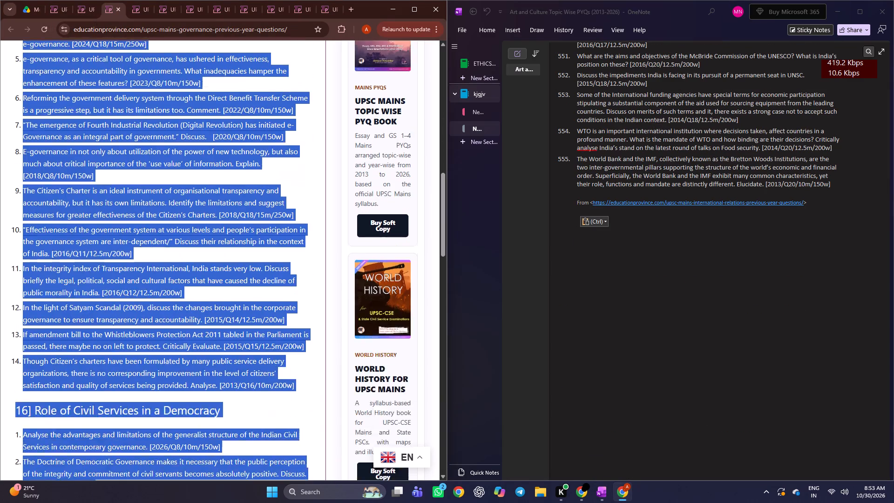
scroll(84, 266, "down", 13)
scroll(84, 266, "up", 4)
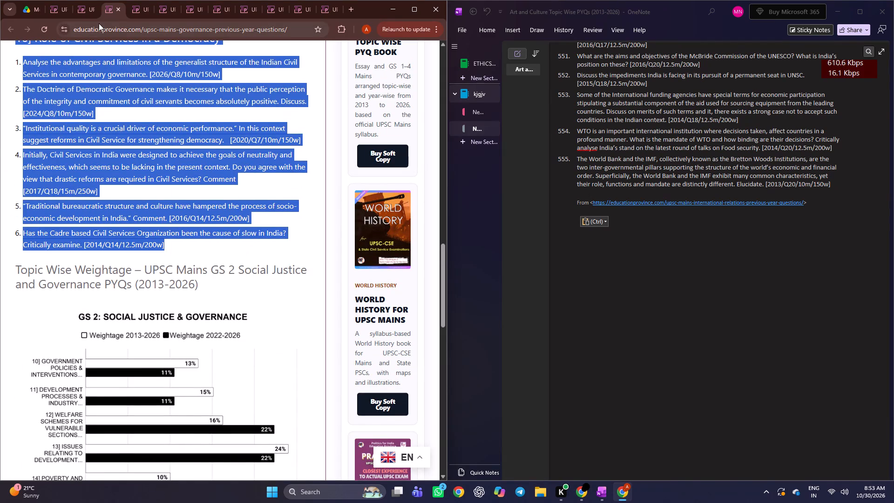
left_click(64, 12)
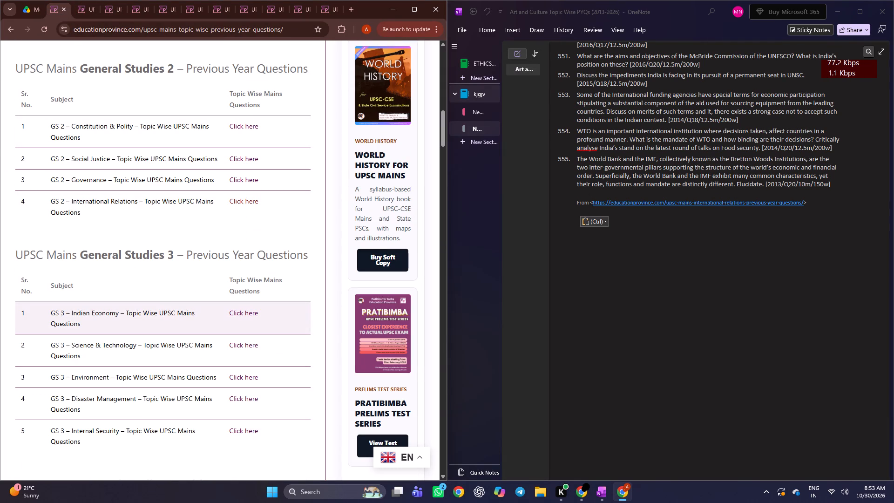
scroll(173, 312, "up", 1)
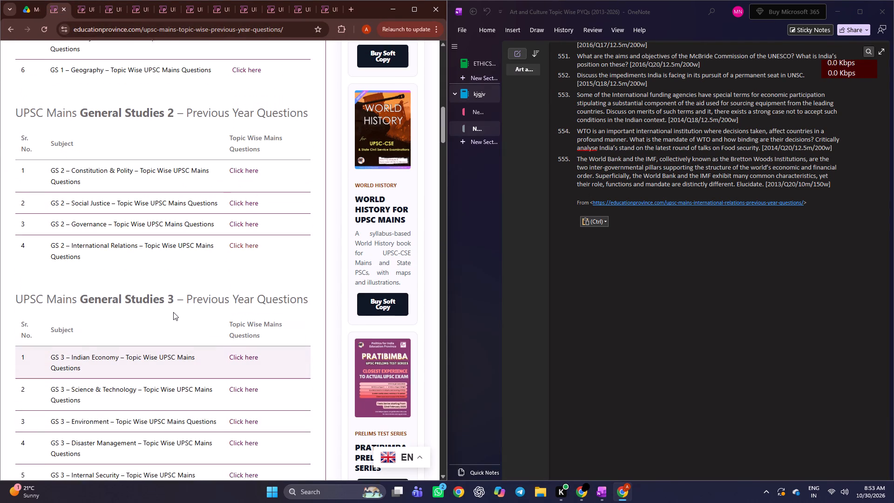
scroll(654, 213, "up", 5)
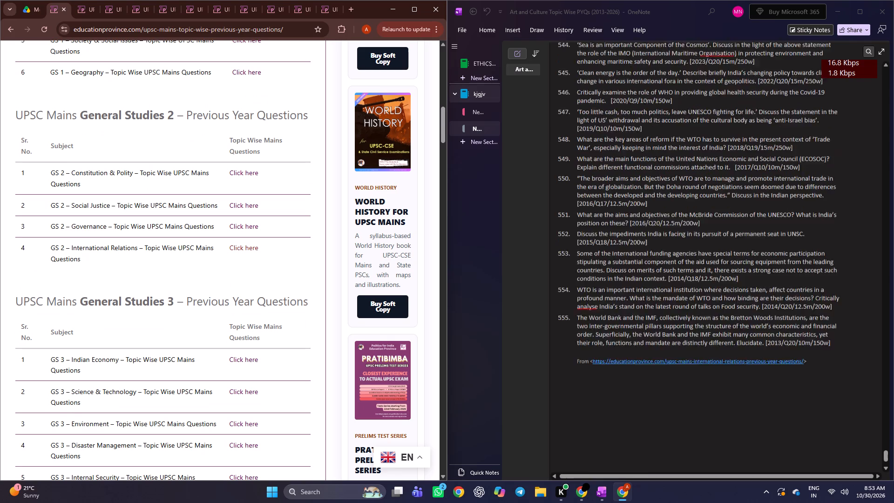
scroll(654, 213, "up", 6)
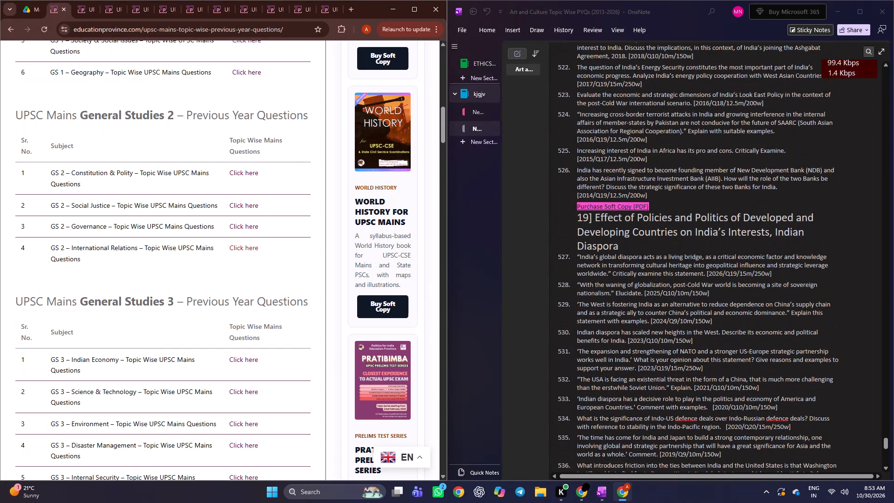
Review the international relations questions page from its first to last topic, the GS 2 and GS 3 subject lists, and the end of the OneNote page.
left_click(86, 5)
scroll(91, 125, "up", 15)
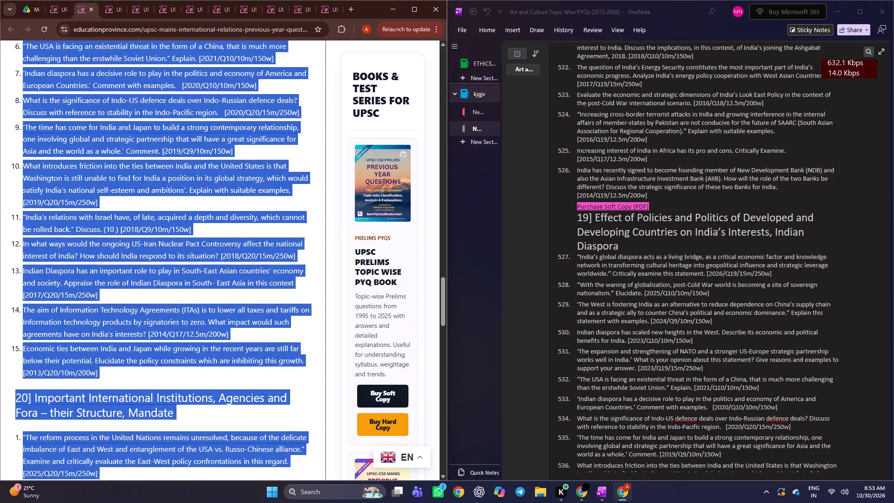
scroll(91, 122, "up", 19)
scroll(91, 120, "up", 2)
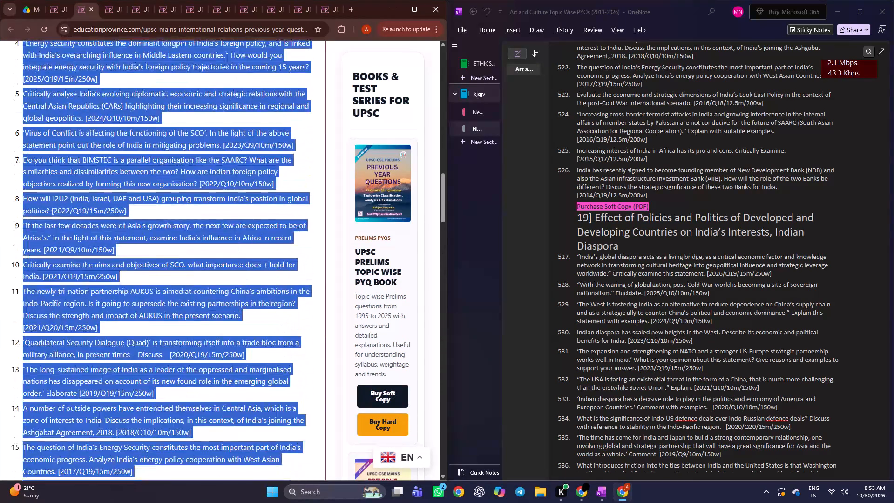
scroll(91, 120, "up", 20)
scroll(91, 120, "up", 1)
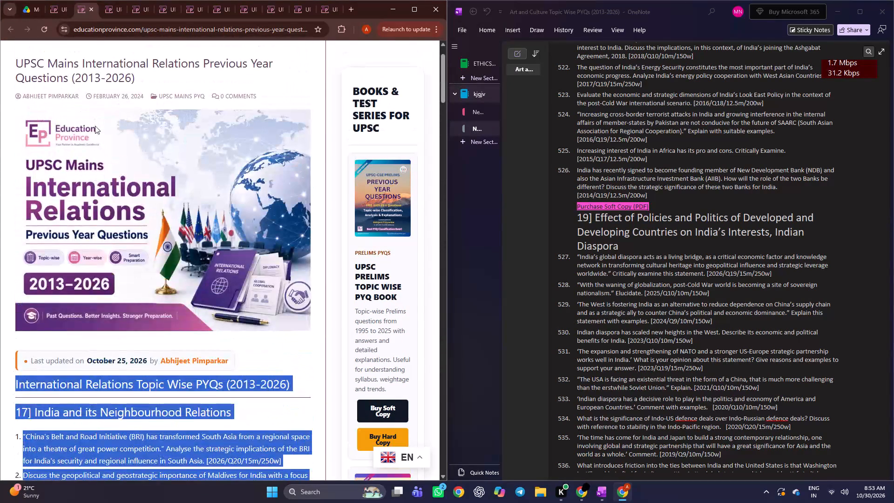
scroll(95, 126, "up", 5)
scroll(95, 129, "down", 6)
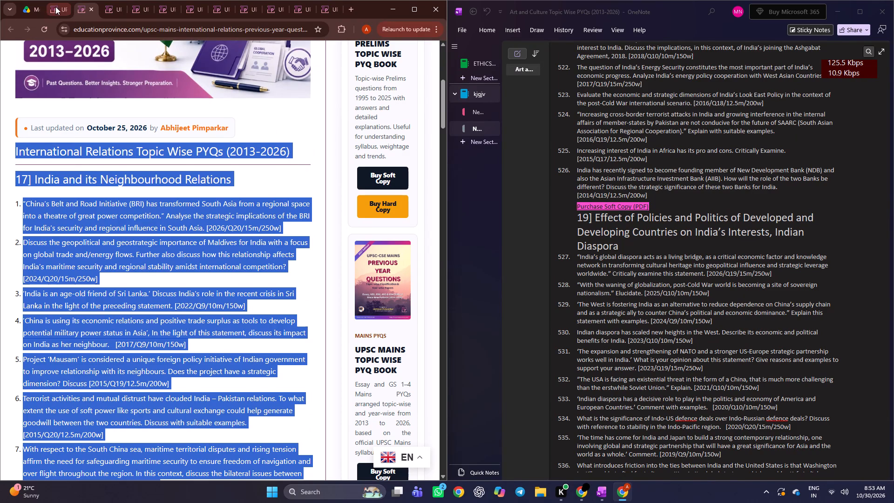
scroll(637, 236, "down", 19)
scroll(630, 234, "up", 2)
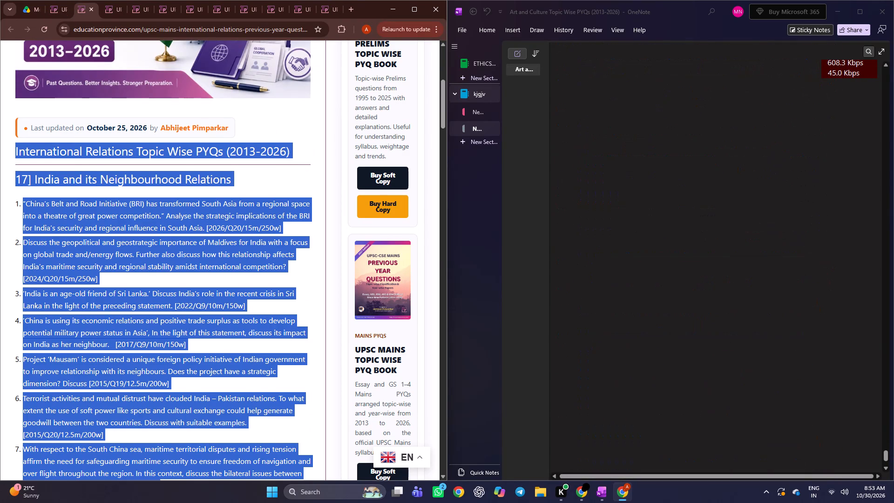
scroll(630, 234, "up", 3)
scroll(237, 244, "down", 6)
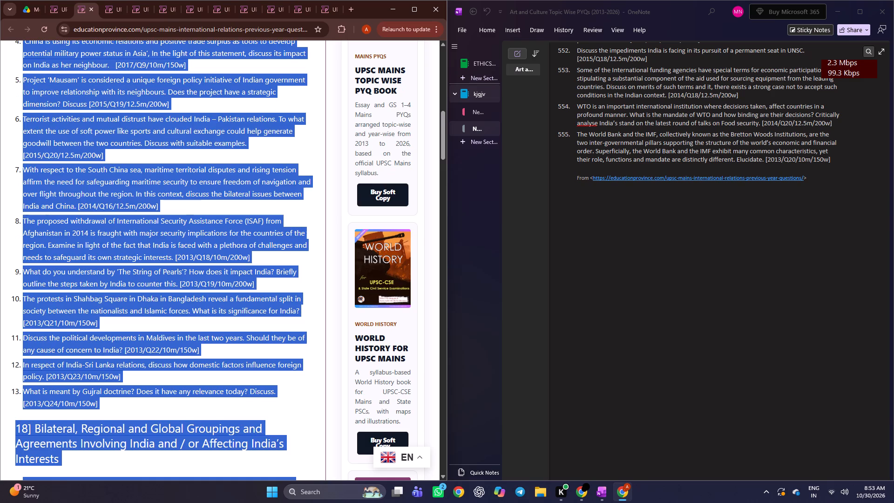
scroll(234, 245, "down", 5)
scroll(234, 245, "down", 20)
scroll(234, 245, "down", 5)
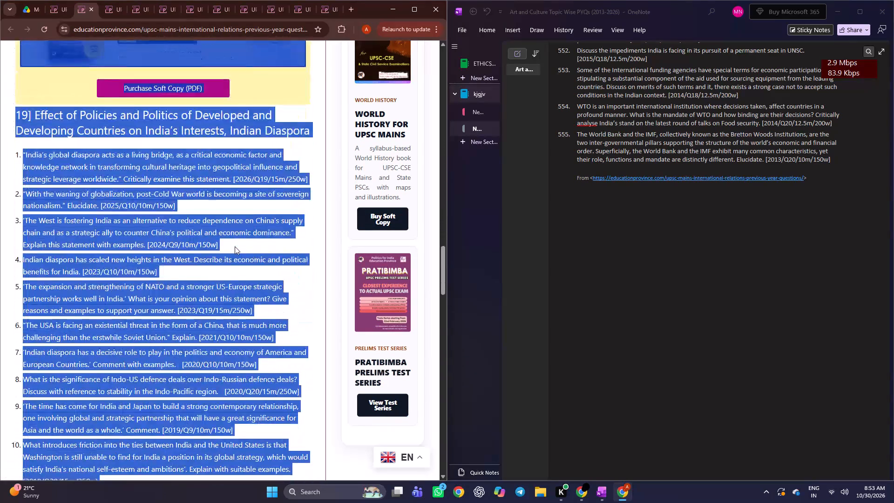
scroll(235, 246, "down", 20)
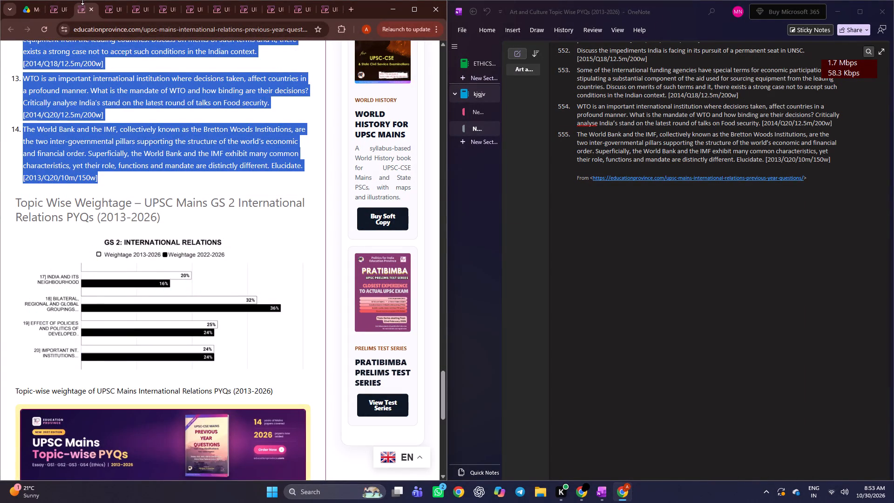
left_click(63, 4)
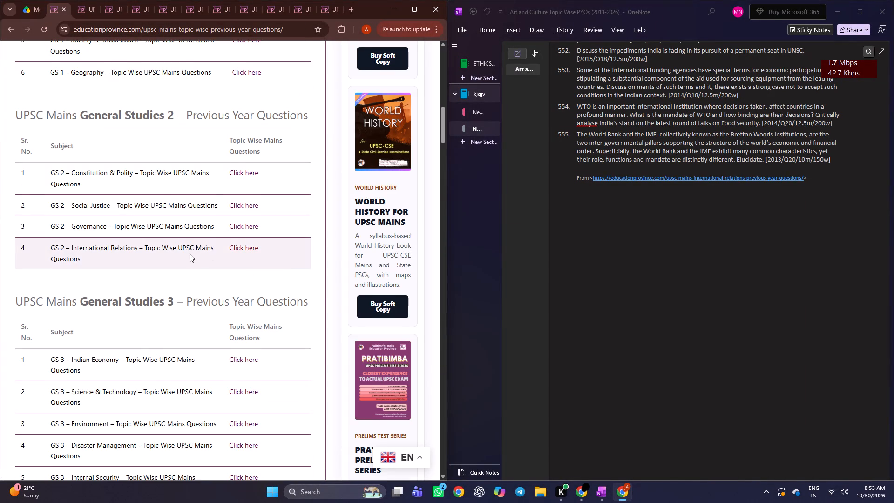
scroll(190, 254, "down", 6)
scroll(190, 254, "up", 3)
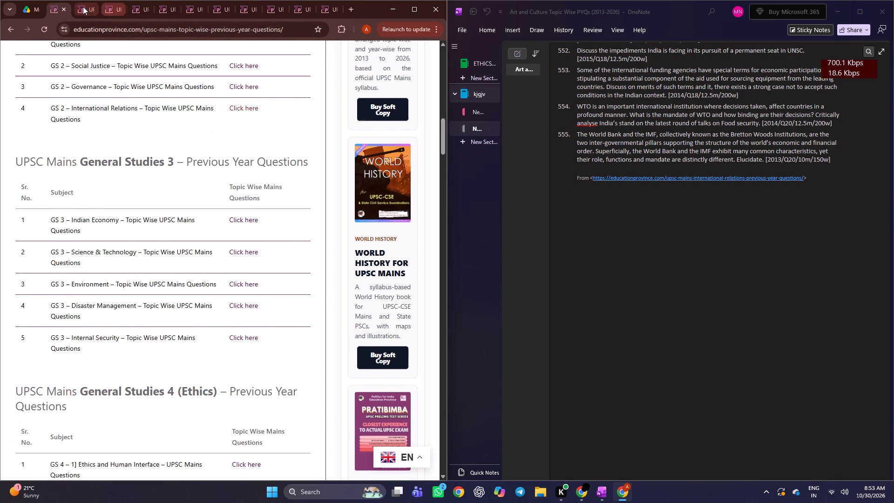
left_click(80, 7)
scroll(89, 88, "up", 11)
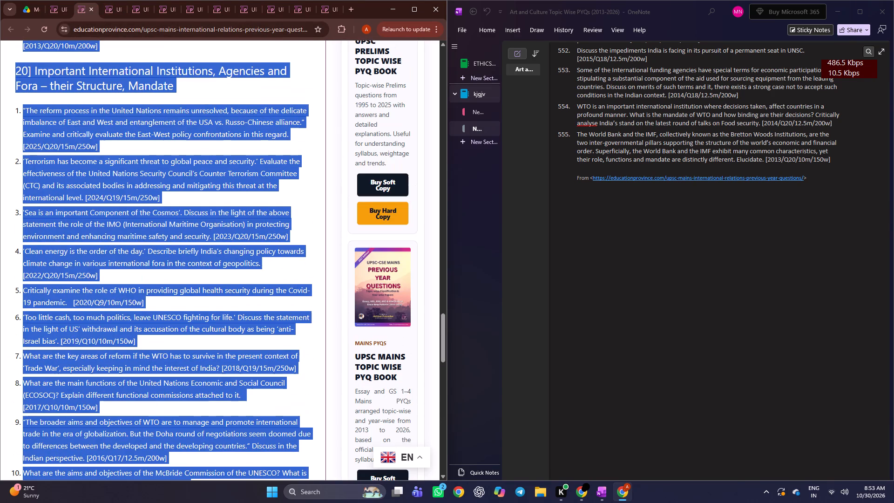
scroll(118, 84, "down", 7)
scroll(121, 91, "up", 15)
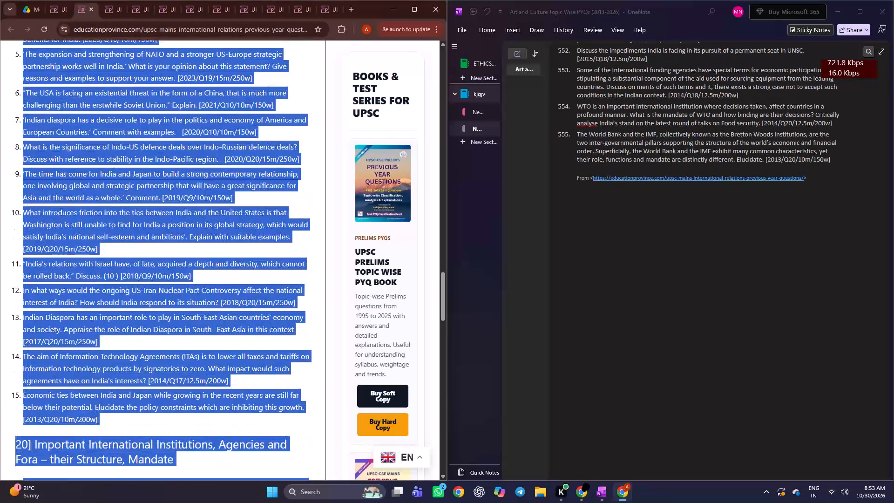
scroll(131, 89, "up", 18)
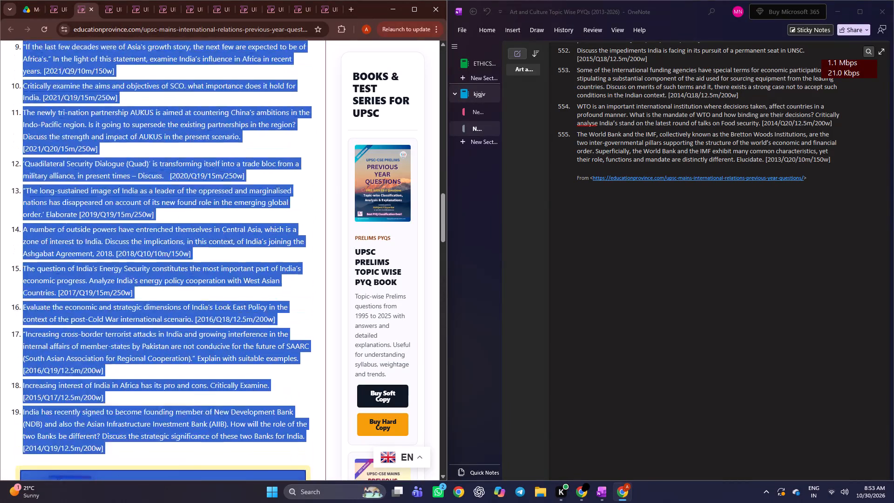
scroll(131, 89, "up", 9)
scroll(131, 89, "up", 13)
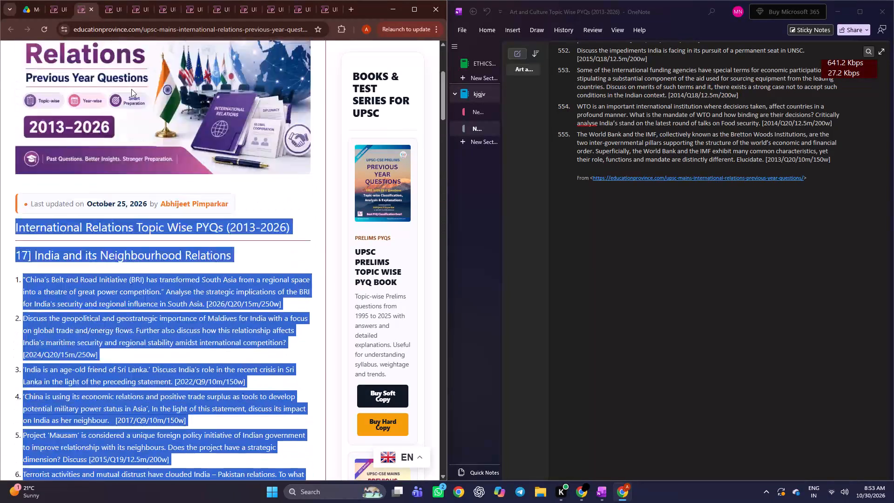
Return to the topic-wise subject list and open the GS 3 Indian Economy questions page.
left_click(51, 5)
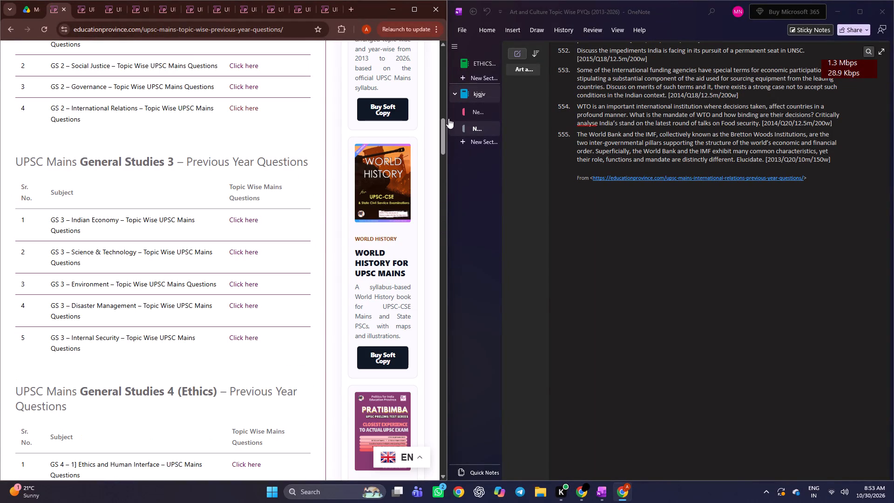
left_click(234, 216)
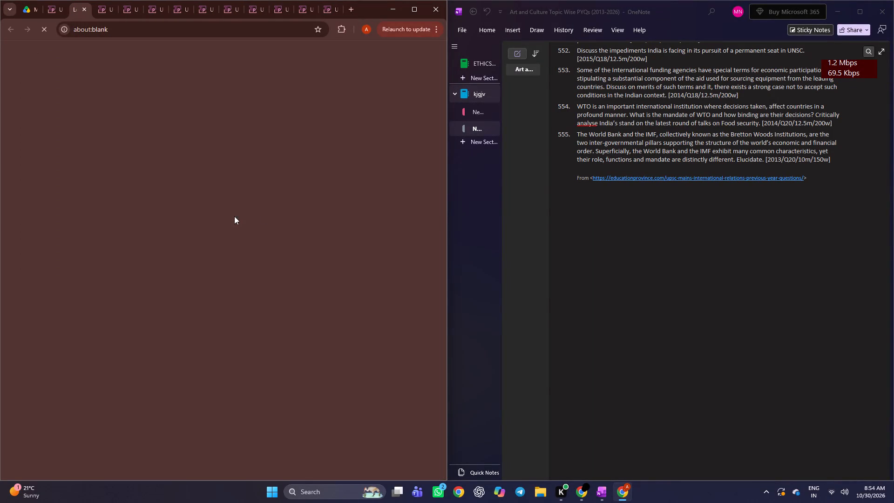
Copy all Indian Economy topic-wise PYQs (2013-2026), from the main heading through the last question, on the PPP model for infrastructure.
scroll(48, 285, "down", 2)
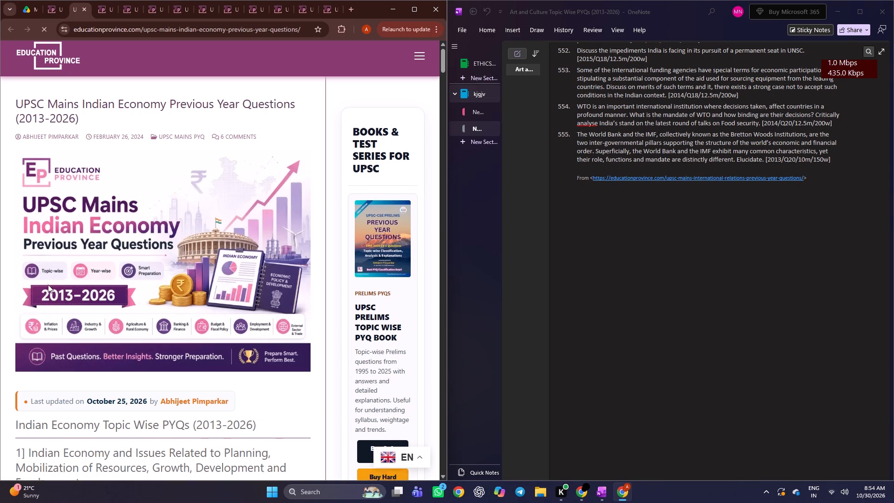
scroll(48, 285, "down", 3)
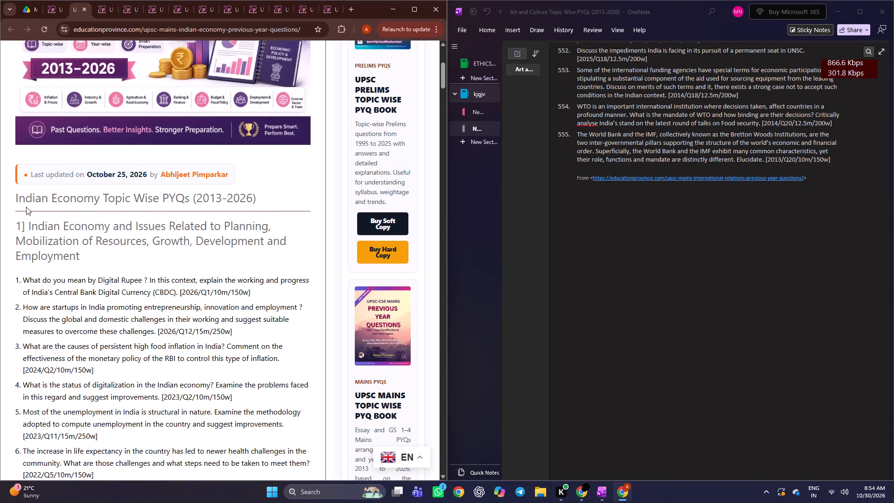
left_click_drag(14, 196, 74, 470)
scroll(74, 469, "down", 3)
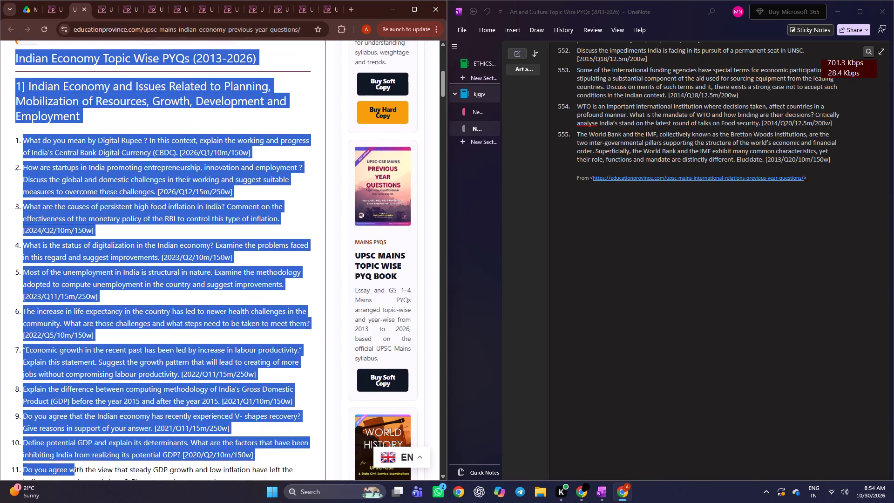
left_click_drag(74, 470, 70, 476)
scroll(70, 476, "down", 19)
scroll(70, 476, "down", 19)
scroll(70, 476, "down", 19)
scroll(70, 476, "down", 17)
scroll(70, 476, "up", 4)
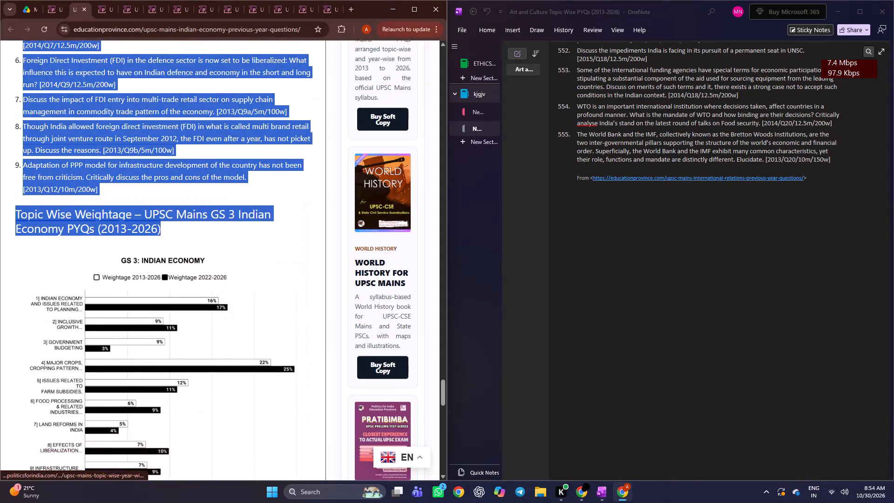
left_click_drag(70, 476, 99, 159)
right_click(90, 150)
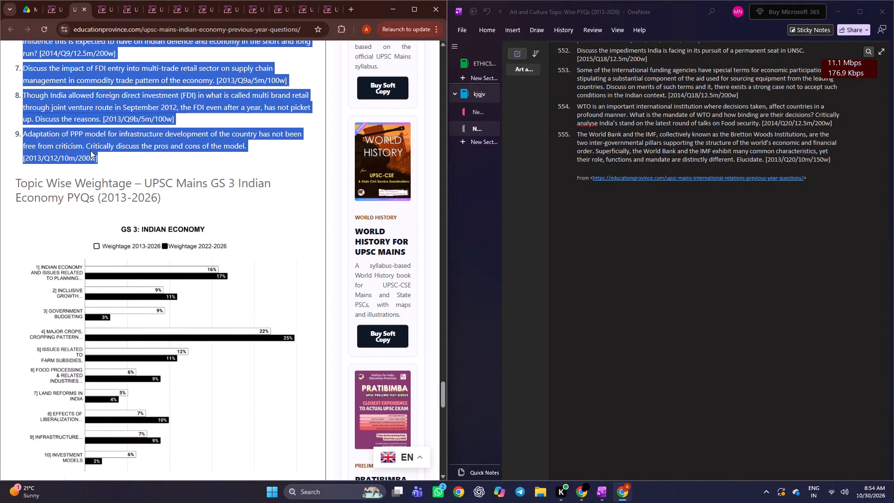
left_click(109, 162)
Switch to OneNote and paste the Indian Economy questions below the international relations source link, keeping the source formatting.
left_click(577, 197)
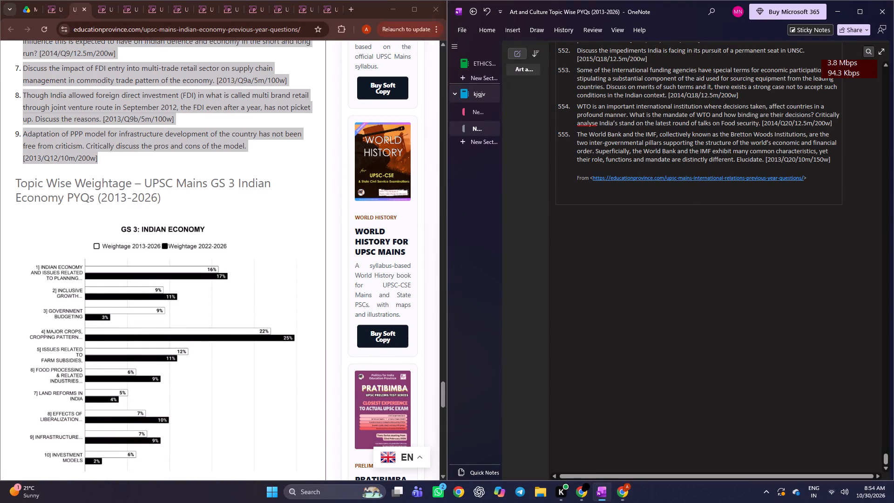
right_click(577, 197)
left_click(601, 256)
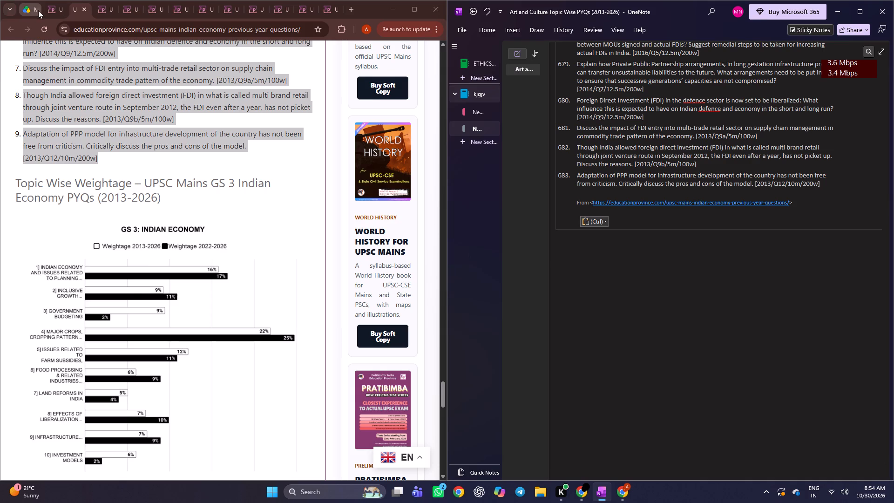
Return to the browser's topic-wise subject list and open the GS 3 Science & Technology questions page.
left_click(50, 9)
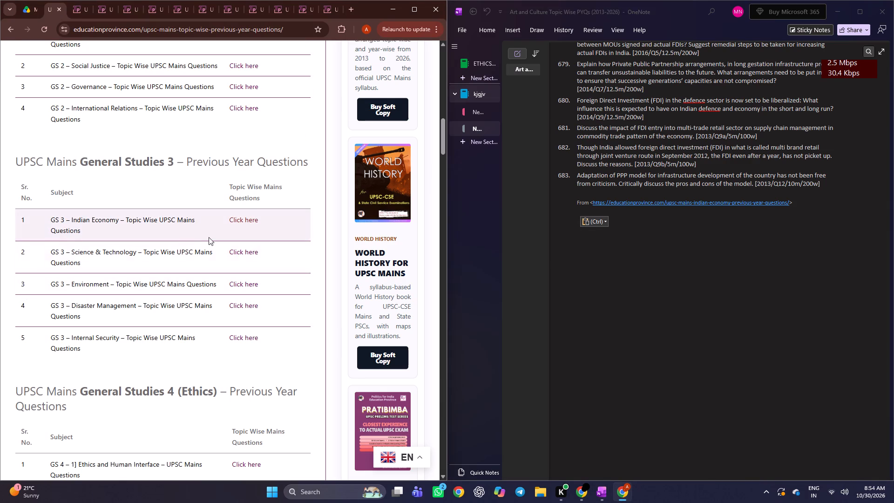
left_click(247, 251)
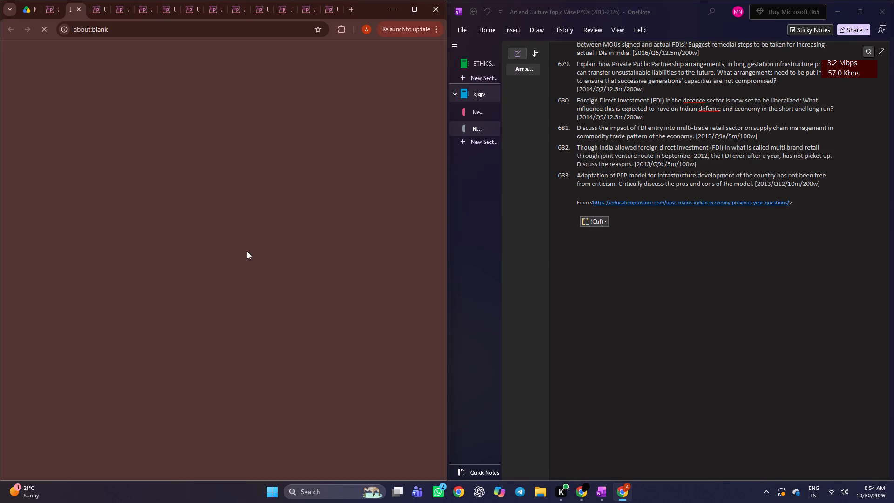
Copy all Science and Technology topic-wise PYQs (2013-2026), from the main heading through the last question, on 3D printing technology.
scroll(103, 332, "down", 5)
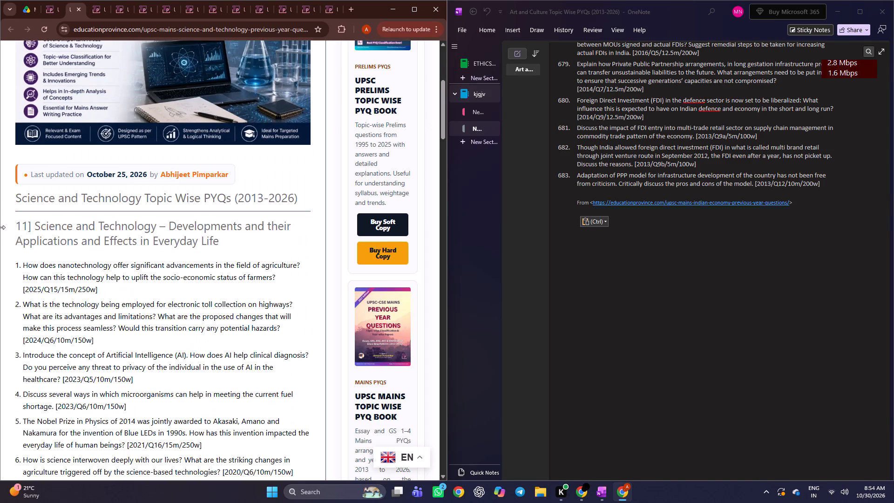
left_click_drag(11, 197, 35, 435)
scroll(42, 435, "down", 11)
left_click_drag(35, 435, 34, 438)
scroll(35, 426, "down", 19)
scroll(34, 438, "down", 5)
left_click_drag(34, 438, 155, 405)
scroll(37, 457, "down", 6)
scroll(37, 469, "up", 3)
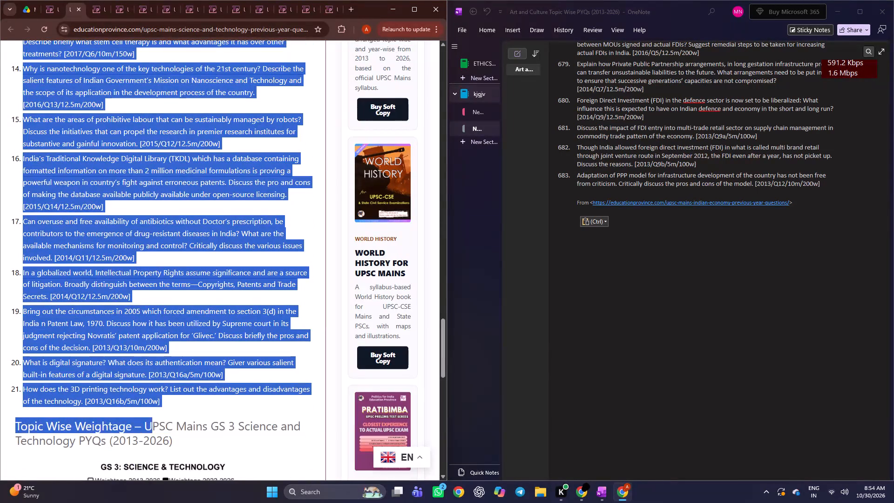
left_click_drag(155, 405, 166, 399)
right_click(129, 390)
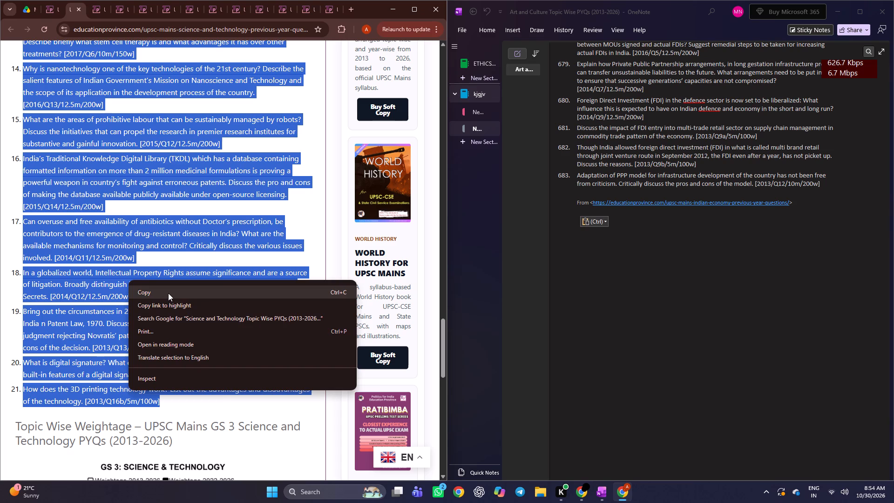
left_click(168, 293)
Switch to OneNote and paste the Science and Technology questions below the Indian Economy source link, keeping the source formatting.
left_click(578, 218)
right_click(578, 218)
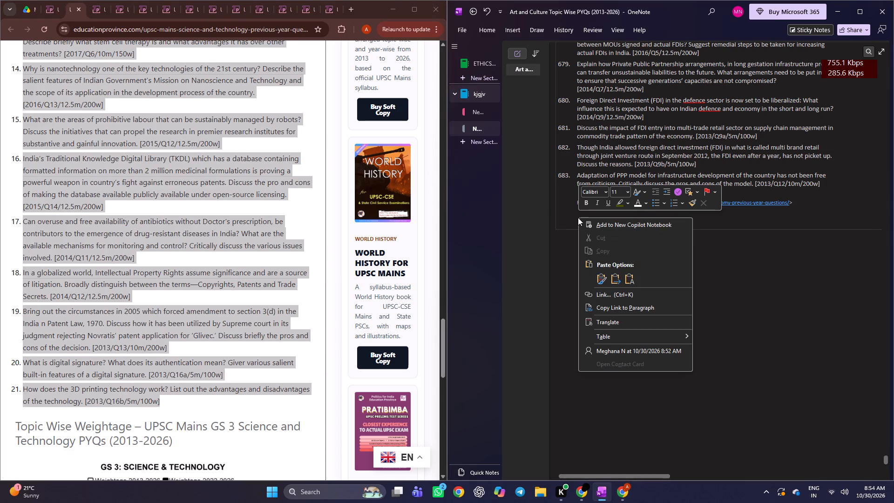
left_click(601, 281)
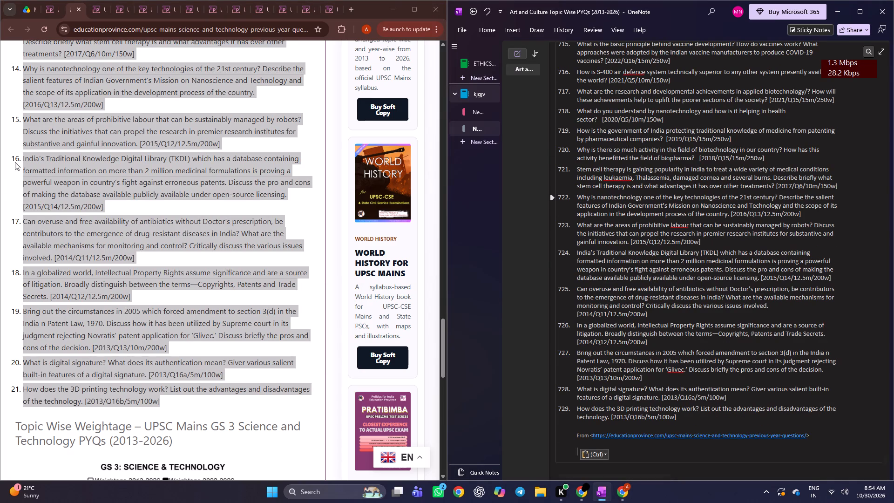
Return to the browser's topic-wise subject list and open the GS 3 Environment questions page.
left_click(48, 12)
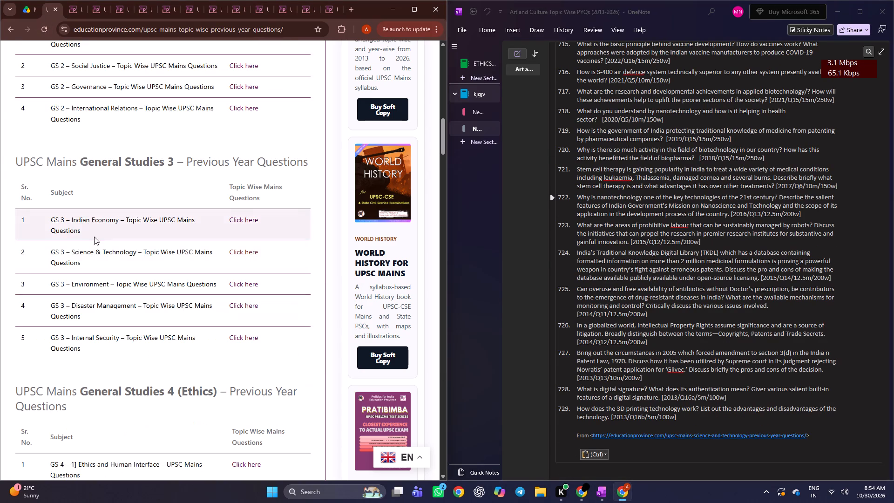
left_click(244, 283)
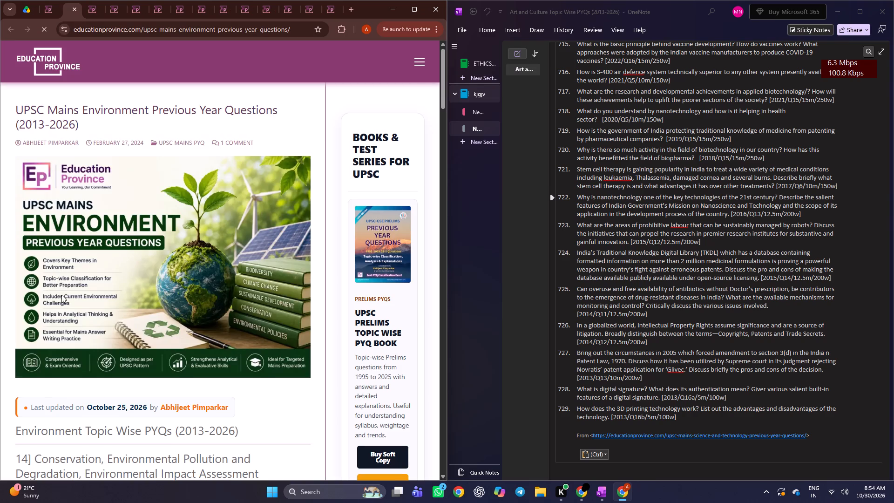
Copy all Environment topic-wise PYQs (2013-2026), from the main heading through the last question, on the National Water Policy.
scroll(64, 300, "down", 4)
left_click_drag(14, 241, 48, 380)
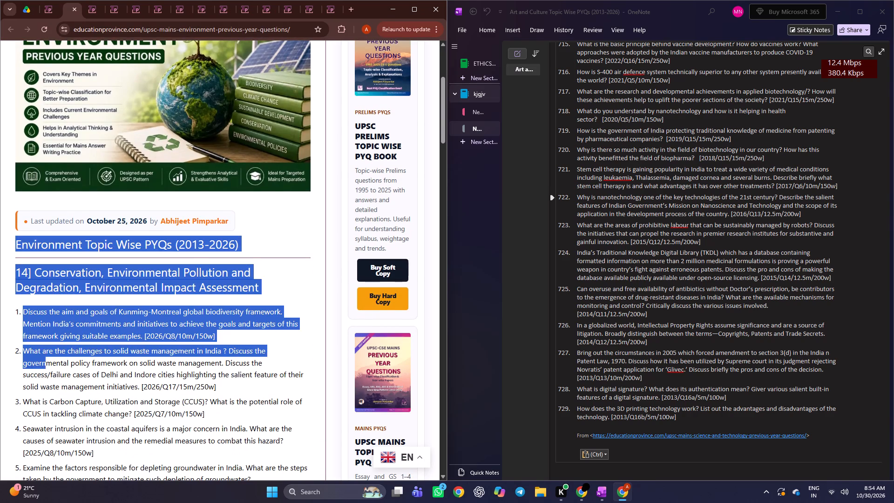
left_click_drag(48, 380, 41, 420)
scroll(48, 395, "down", 17)
scroll(41, 420, "down", 5)
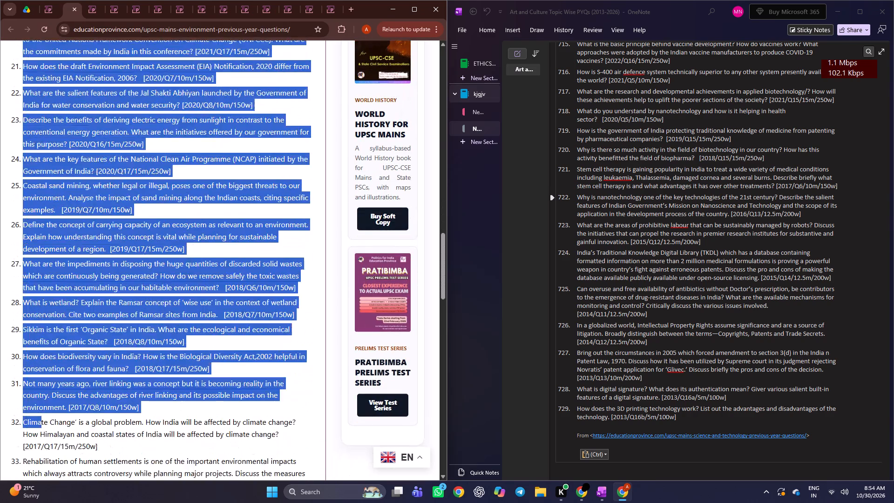
left_click_drag(41, 420, 137, 430)
scroll(37, 424, "down", 9)
scroll(26, 460, "down", 3)
scroll(26, 461, "up", 4)
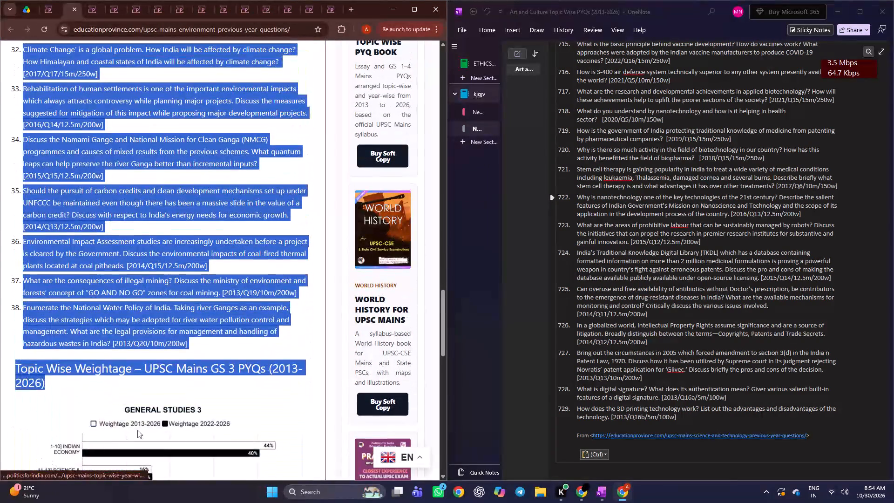
left_click_drag(137, 430, 191, 343)
right_click(152, 332)
right_click(152, 332)
left_click(181, 345)
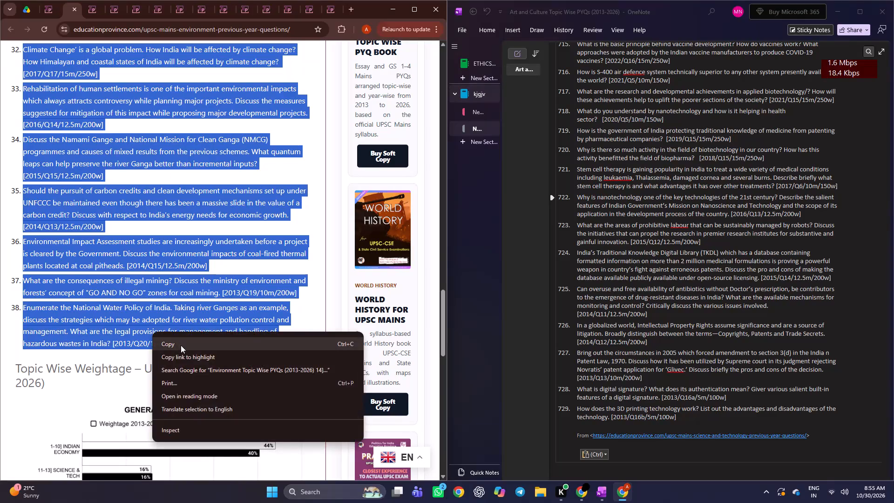
Switch to OneNote and paste the Environment questions below the Science and Technology source link.
scroll(672, 386, "down", 2)
left_click(570, 301)
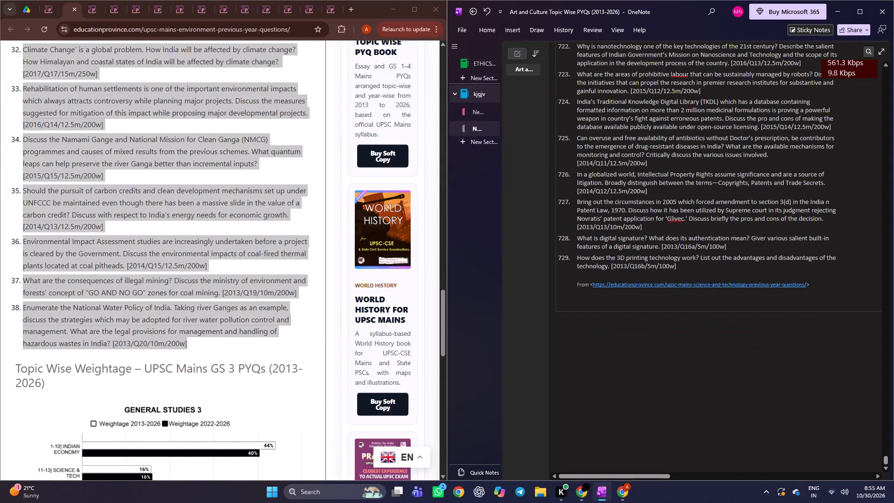
right_click(570, 301)
left_click(593, 362)
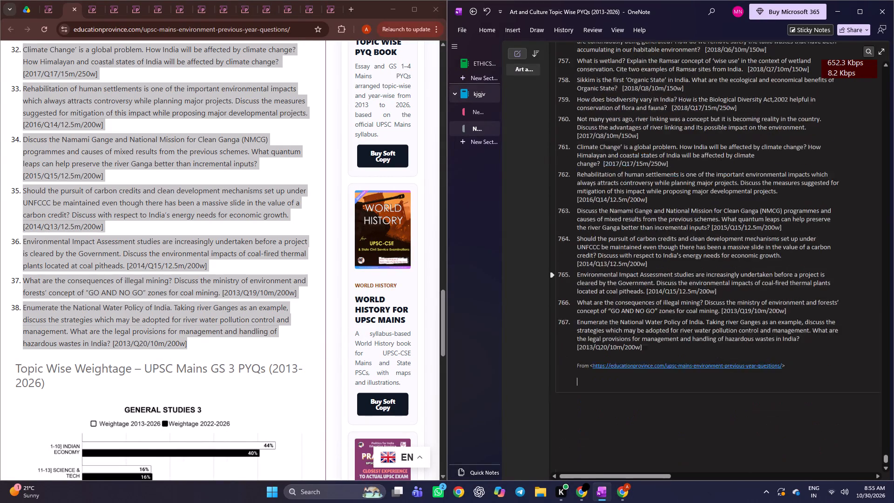
scroll(593, 362, "down", 1)
scroll(593, 362, "up", 2)
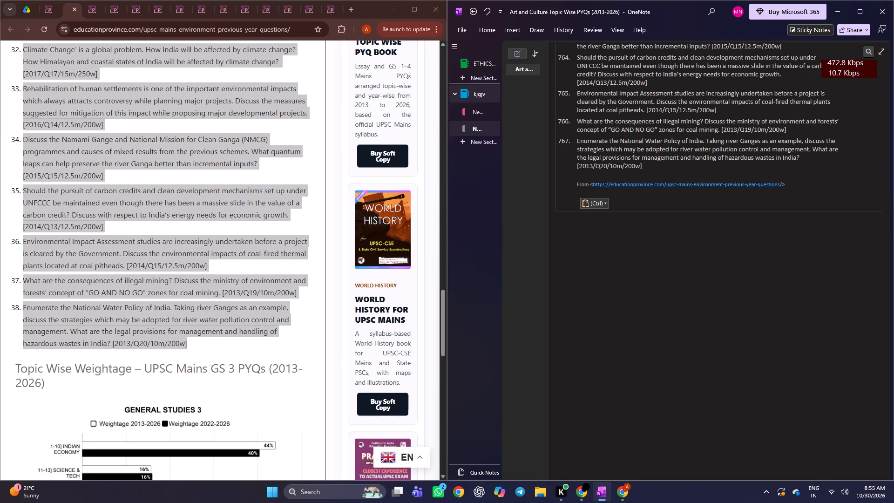
Return to the browser's topic-wise subject list and open the GS 3 Disaster Management questions page.
left_click(48, 10)
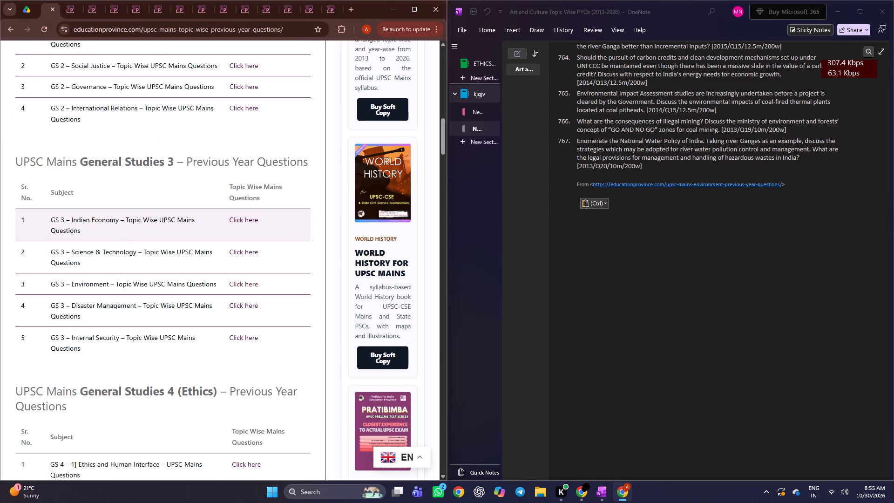
left_click(247, 303)
Copy all Disaster Management topic-wise PYQs (2013-2026), from the main heading through the last question, on vulnerability and risk assessment.
scroll(140, 309, "down", 5)
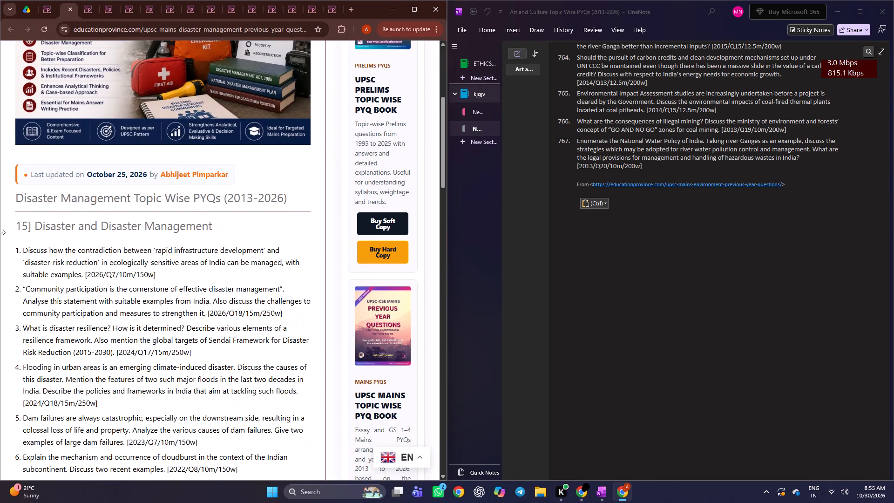
left_click_drag(13, 192, 41, 325)
scroll(42, 324, "down", 3)
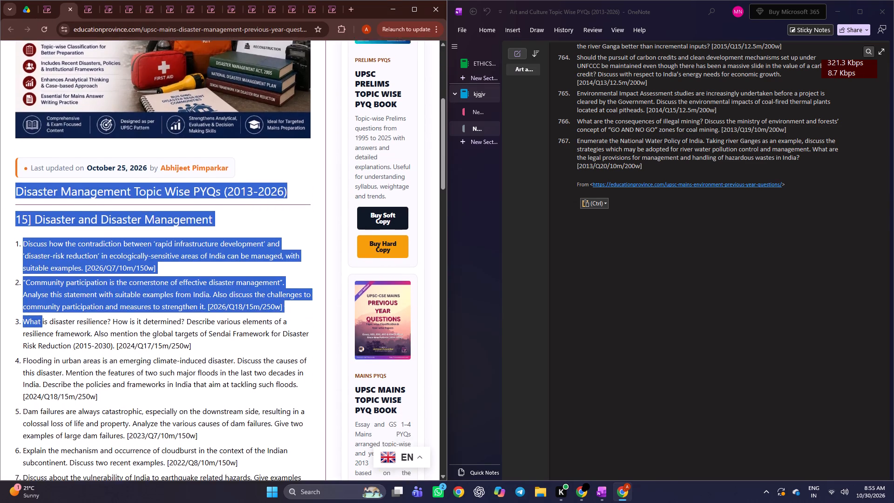
scroll(41, 325, "down", 4)
left_click_drag(41, 325, 73, 307)
scroll(39, 334, "down", 7)
scroll(20, 377, "down", 7)
scroll(20, 377, "up", 6)
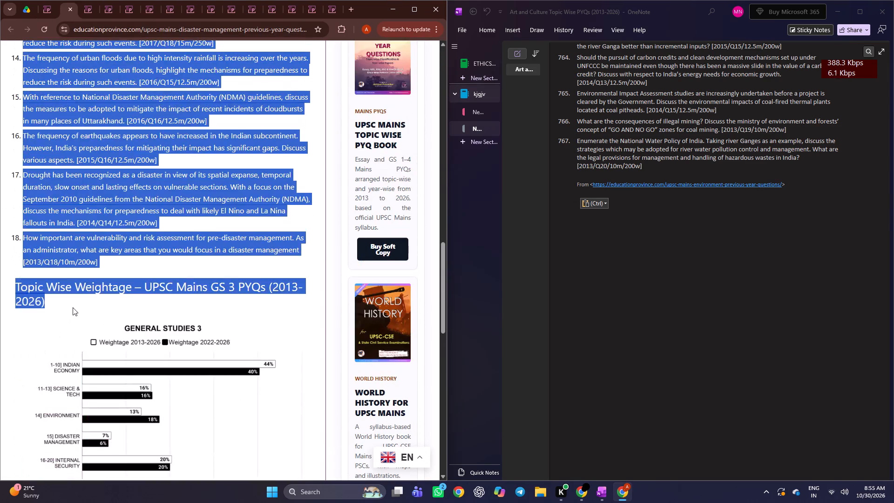
left_click_drag(73, 307, 98, 264)
right_click(70, 246)
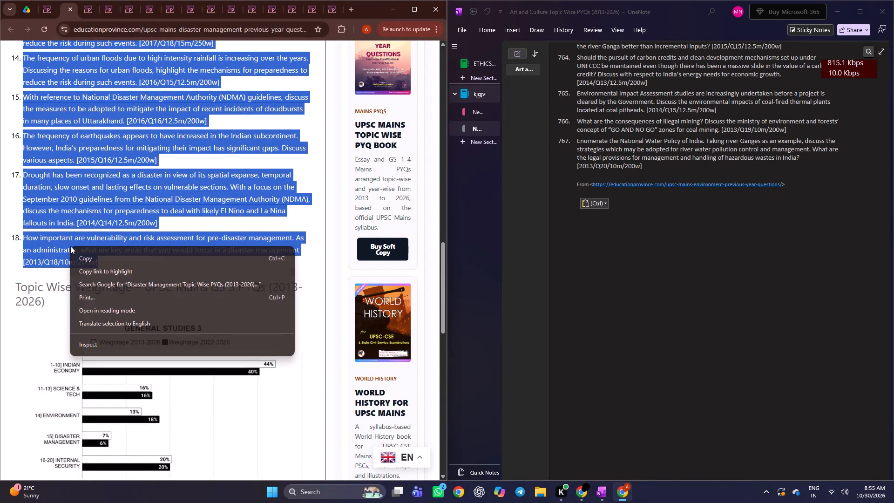
left_click(122, 255)
right_click(73, 245)
left_click(97, 257)
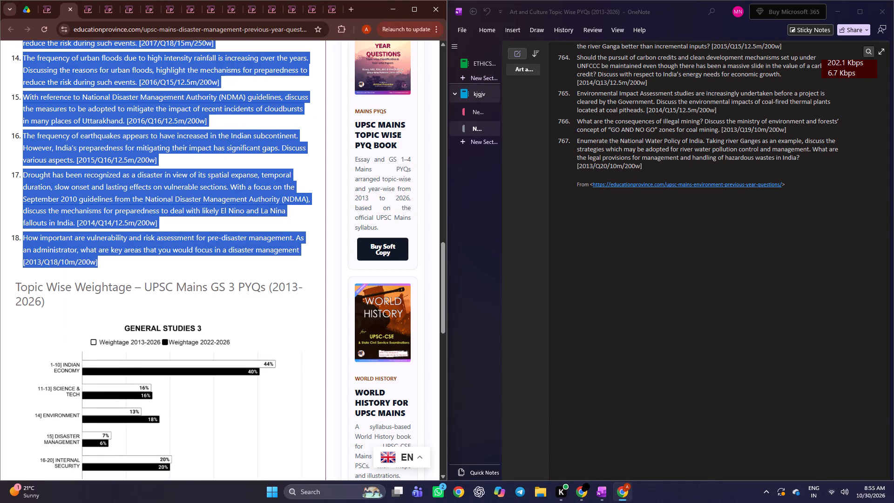
Switch to OneNote and paste the Disaster Management questions below the Environment source link.
left_click(584, 197)
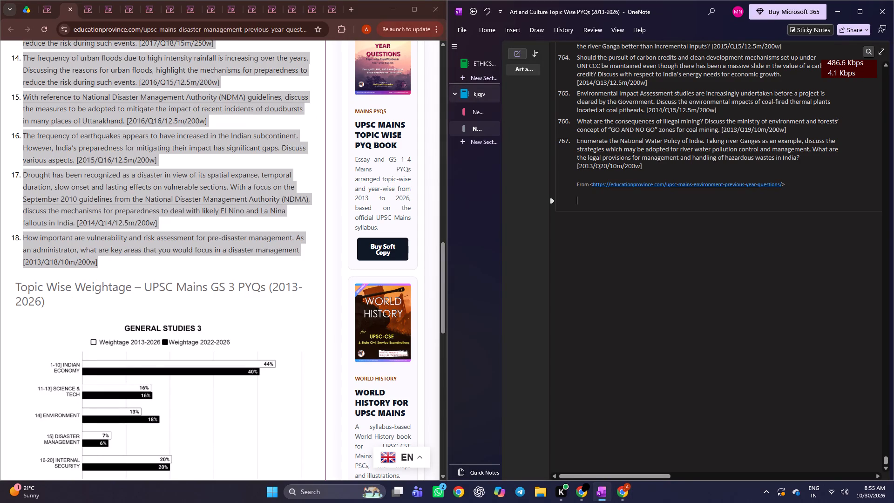
right_click(581, 201)
left_click(602, 265)
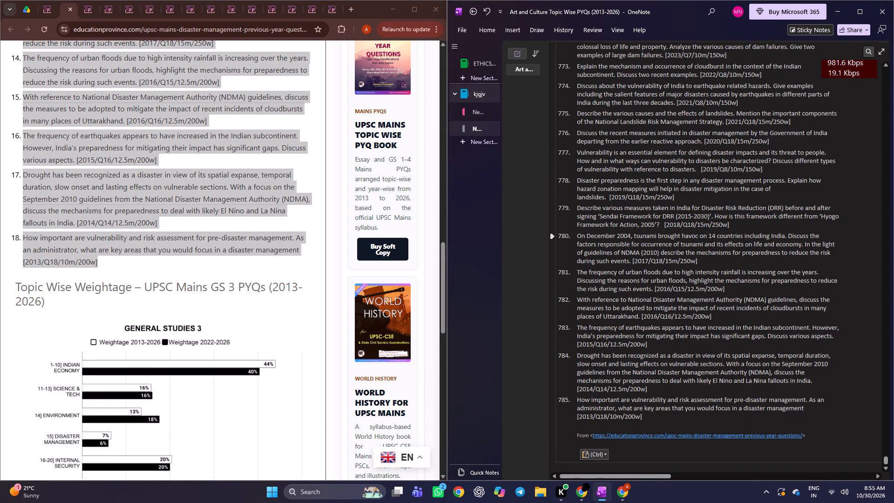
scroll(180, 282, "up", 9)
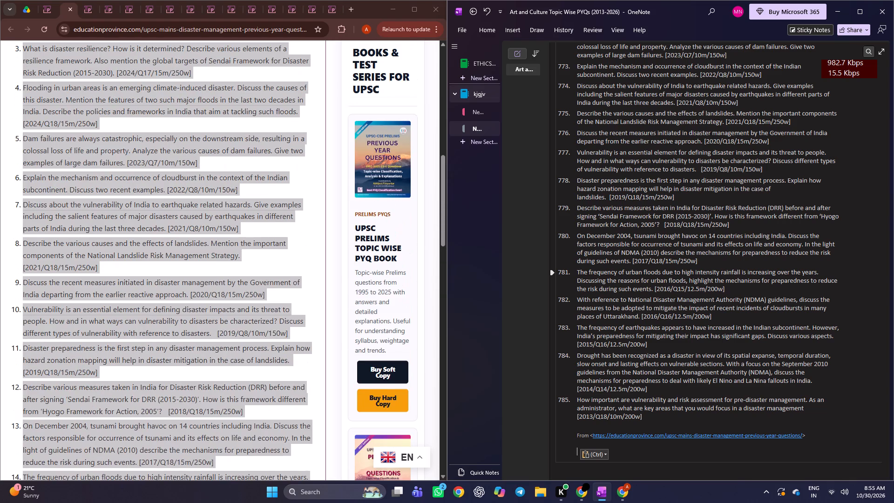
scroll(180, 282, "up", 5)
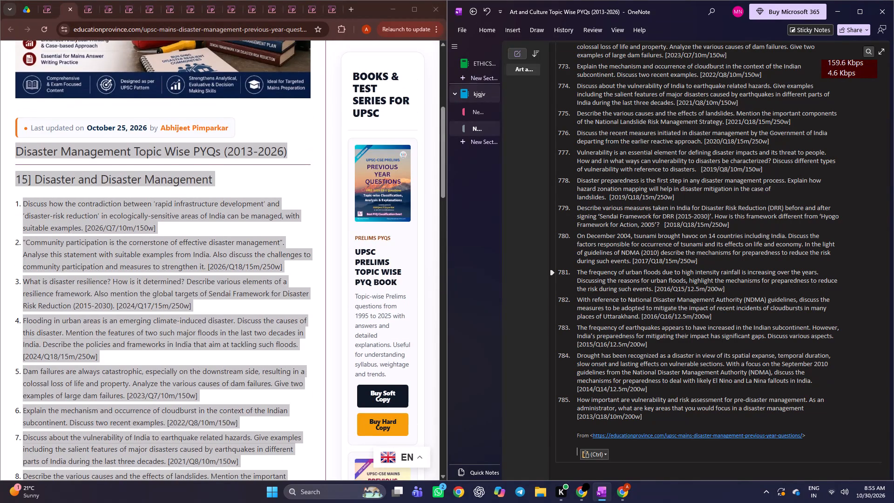
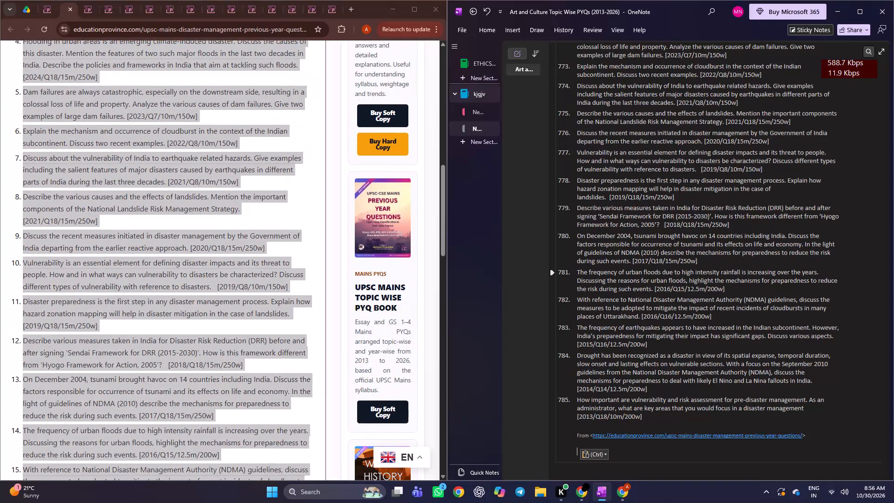
Return to the topic-wise subject list and open the GS 3 Internal Security questions page at its first question topic.
scroll(180, 282, "down", 5)
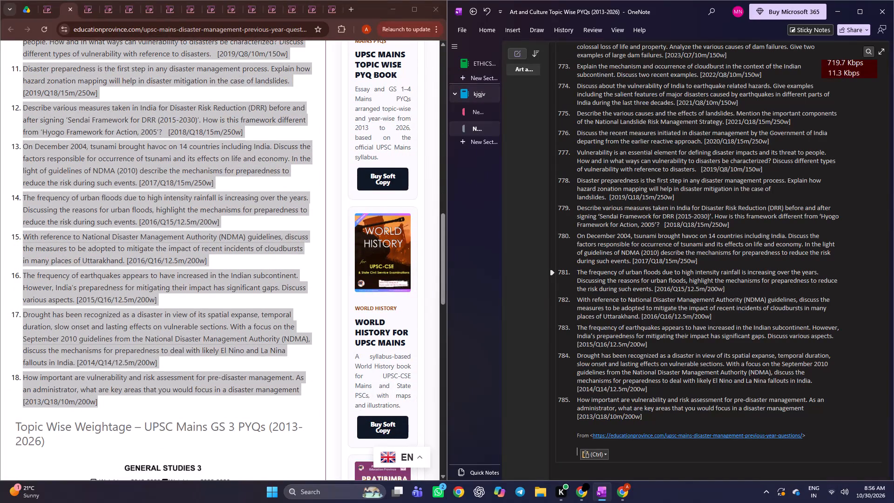
scroll(180, 282, "up", 4)
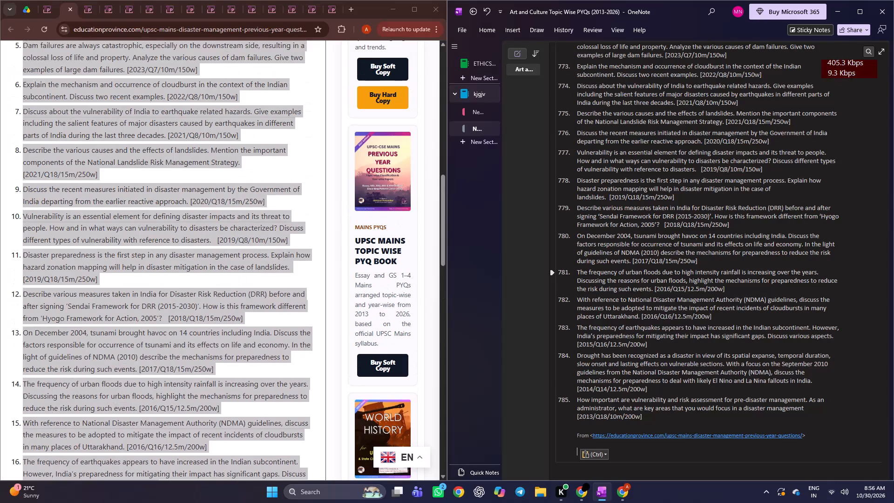
scroll(180, 282, "up", 6)
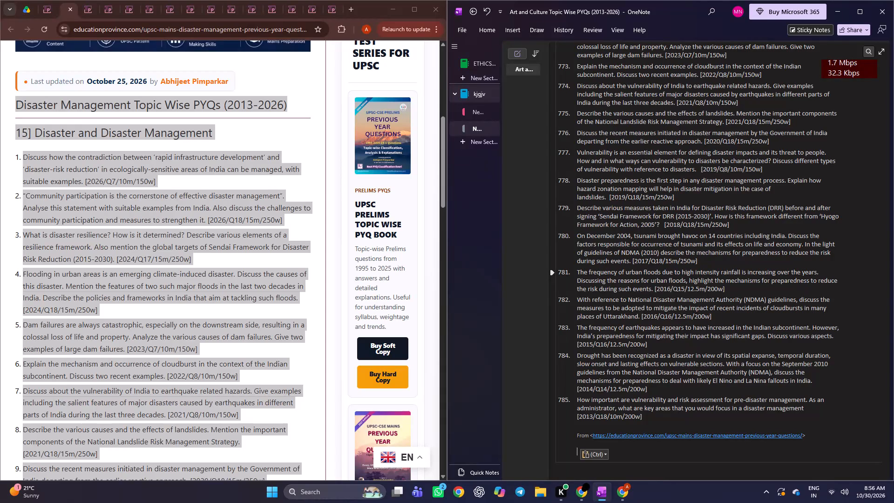
left_click(44, 7)
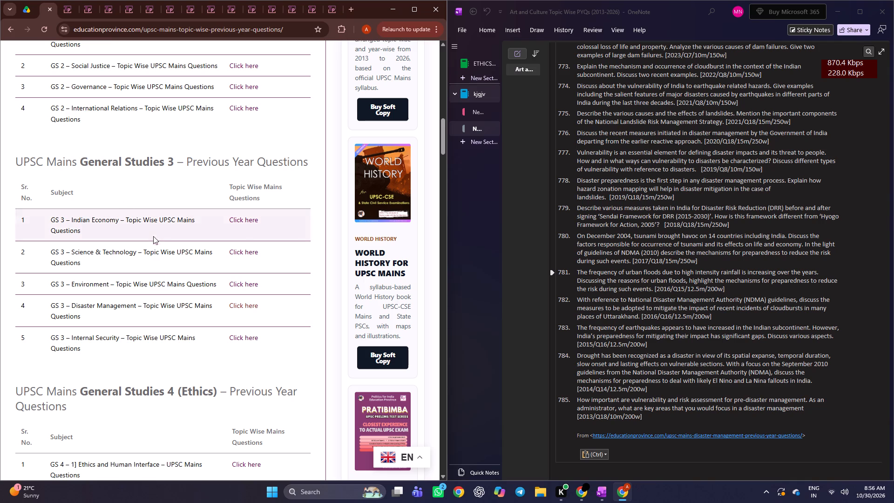
left_click(247, 334)
scroll(247, 334, "down", 3)
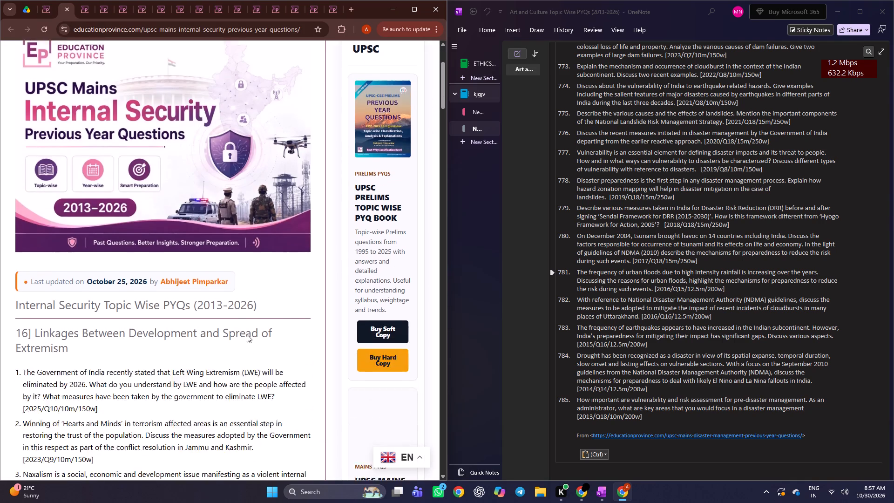
scroll(247, 334, "down", 1)
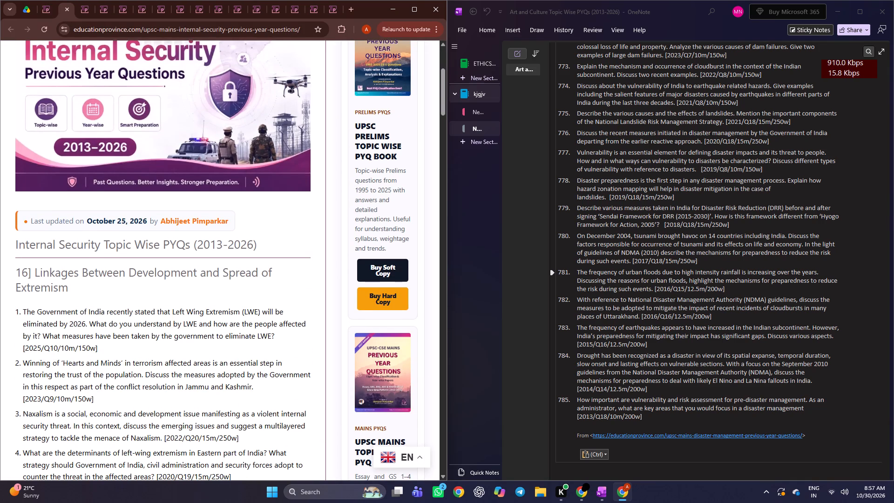
Switch to OneNote, select the entire Art and Culture Topic Wise PYQs page content, and delete it.
left_click_drag(585, 411, 616, 411)
key("ctrl+a")
key("ctrl+s")
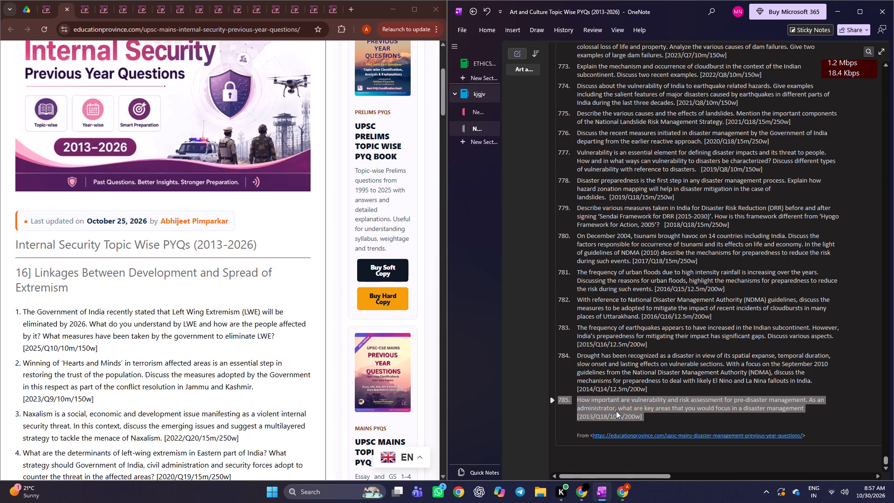
key("ctrl+a")
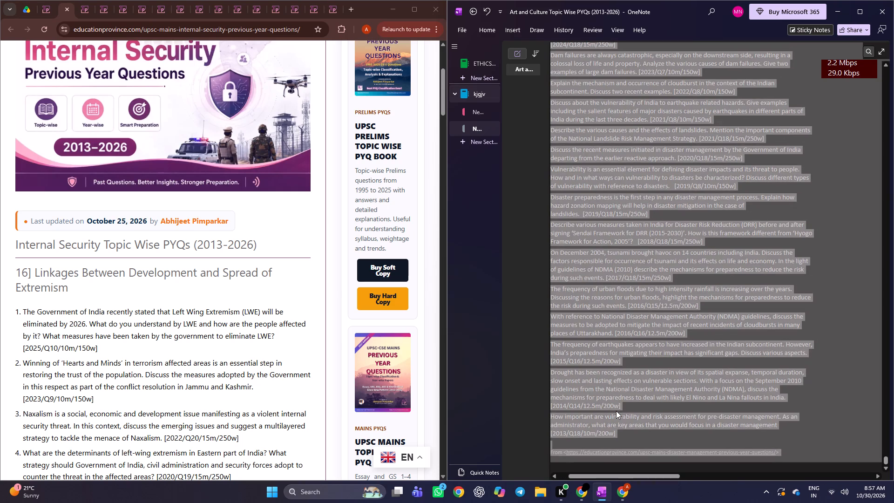
key("BackSpace")
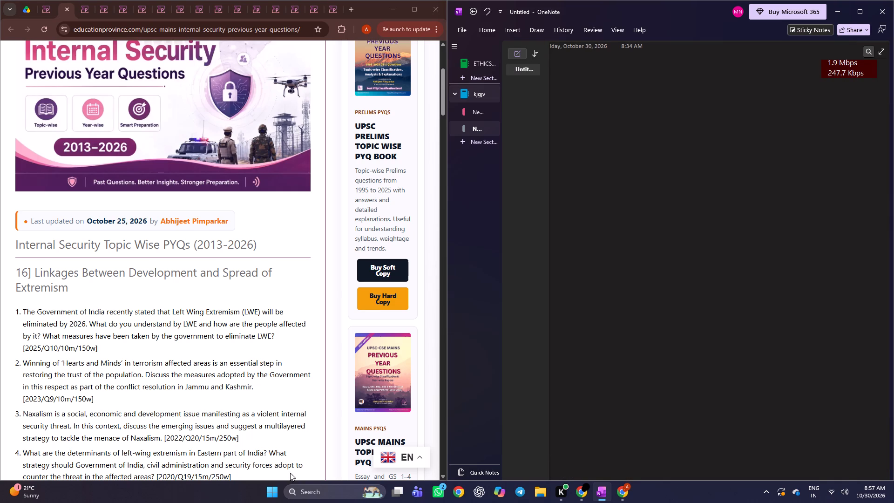
Open the Windows power options and choose a power action.
left_click(275, 489)
left_click(542, 463)
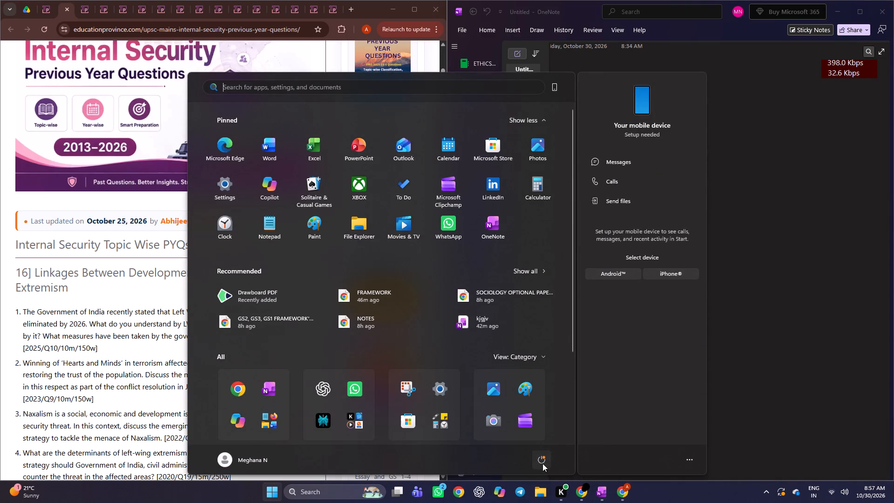
left_click(508, 408)
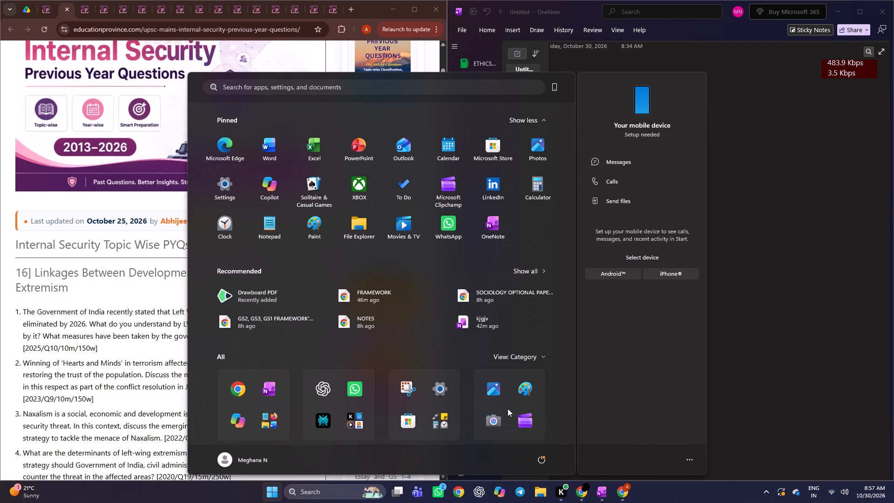